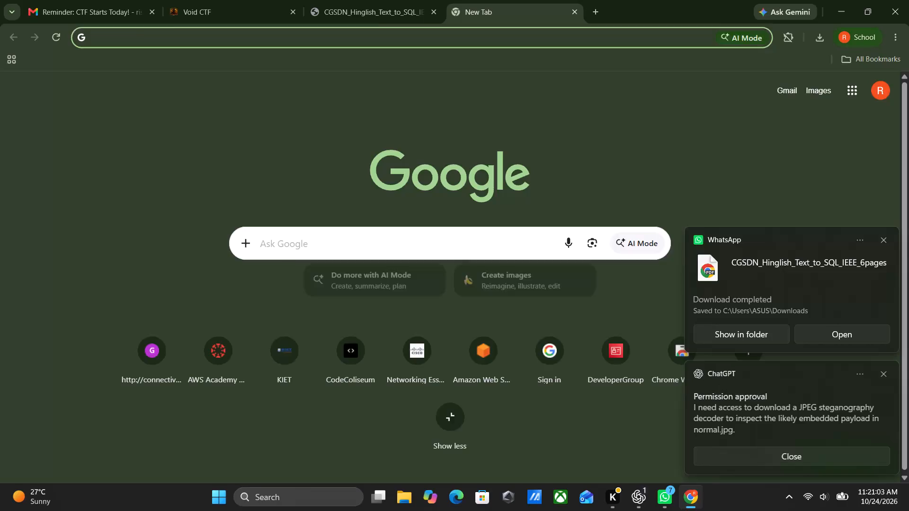
# Search Google for "i love pdf", go to the iLovePDF site and open its PDF to Word converter.
pyautogui.click(367, 248)
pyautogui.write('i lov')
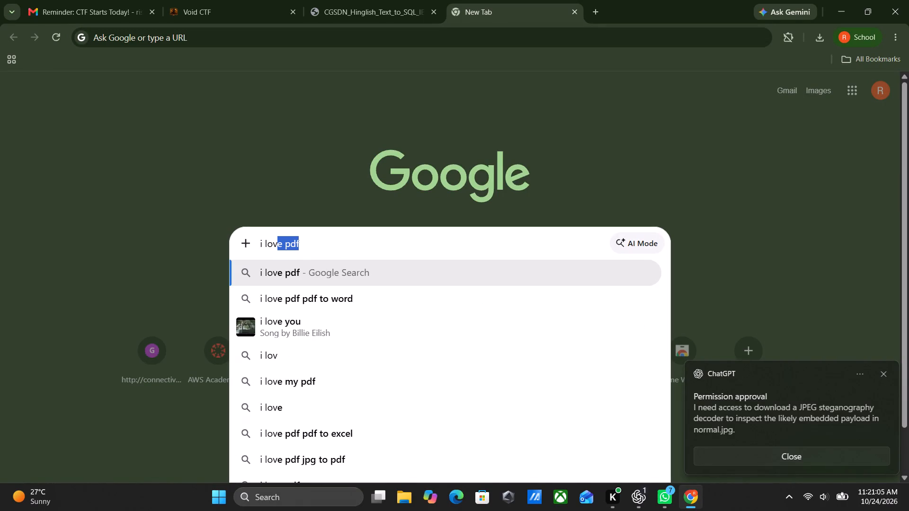
pyautogui.click(357, 269)
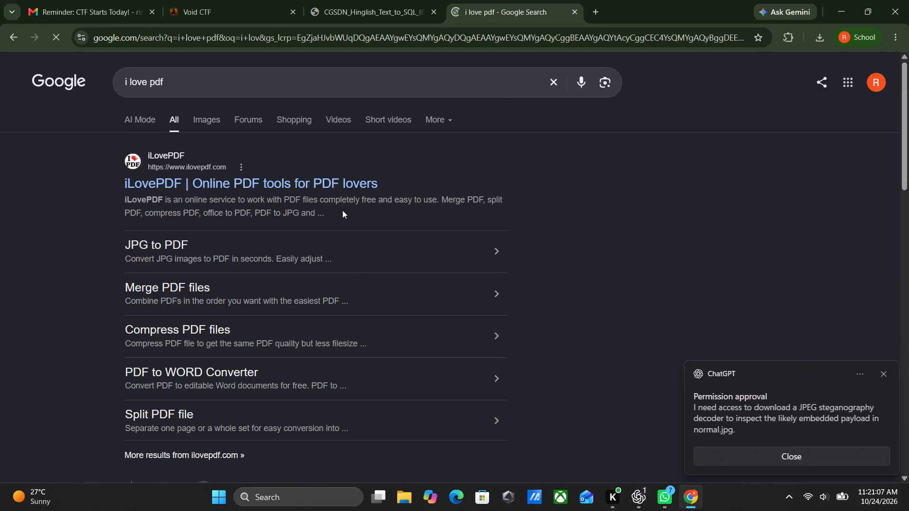
pyautogui.click(270, 180)
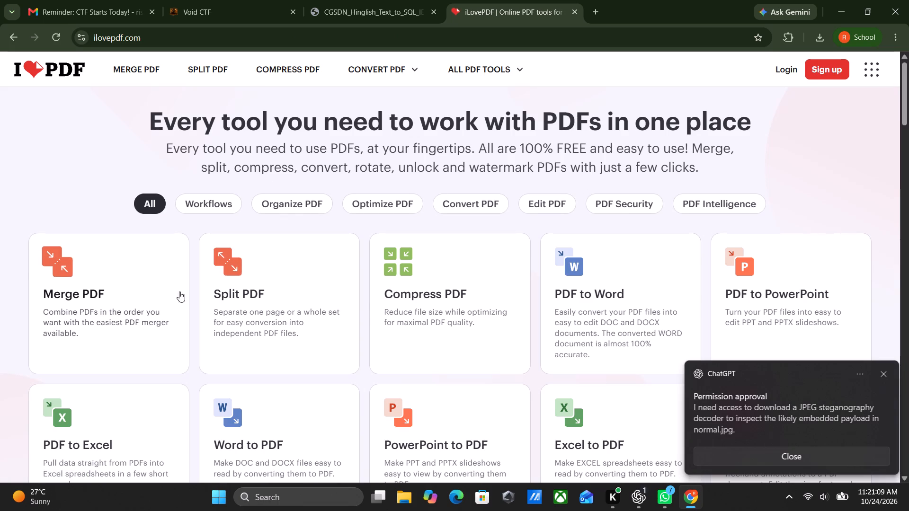
pyautogui.click(579, 286)
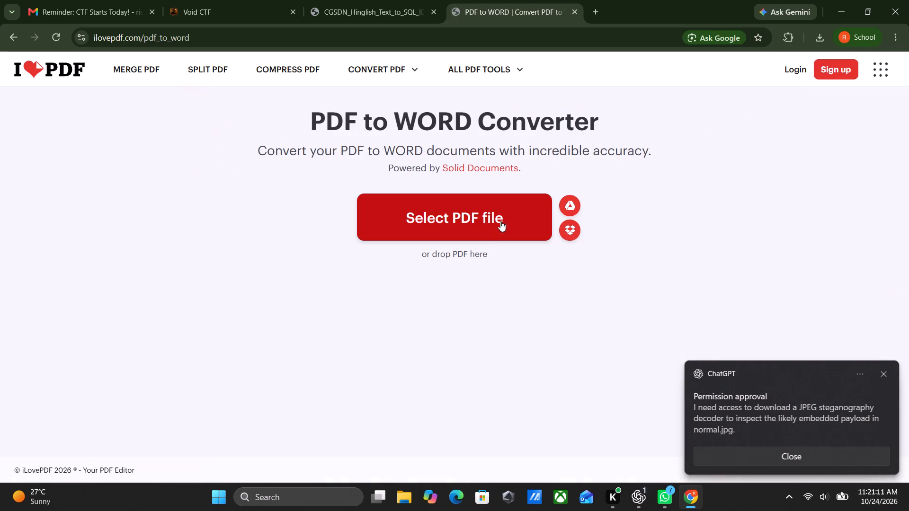
# Upload the CGSDN_Hinglish_Text_to_SQL_IEEE_6pages PDF from the Downloads folder for conversion to Word.
pyautogui.click(479, 213)
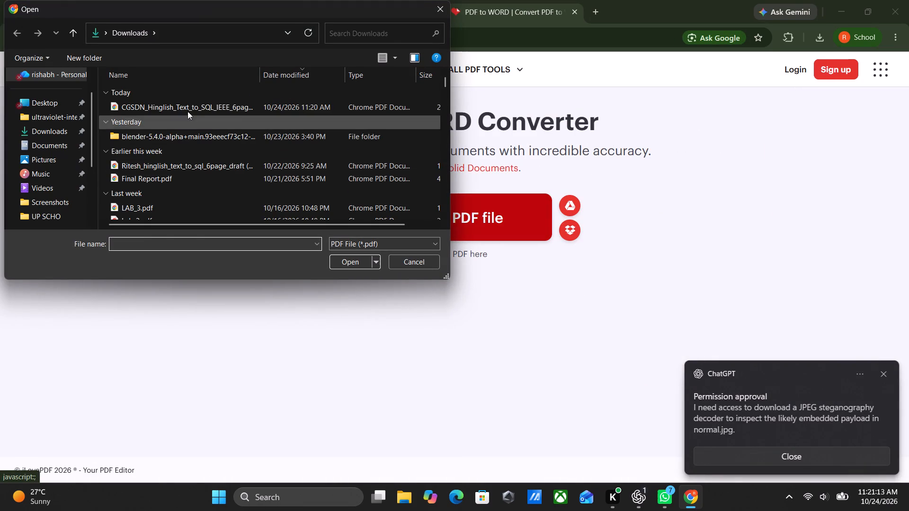
pyautogui.click(186, 109)
pyautogui.press('Return')
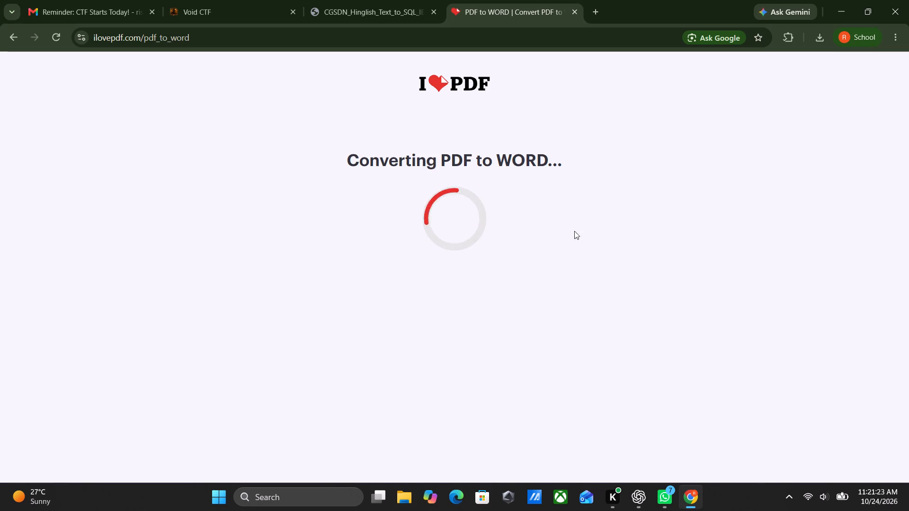
# Download the converted Word document and open it in Word.
pyautogui.click(497, 174)
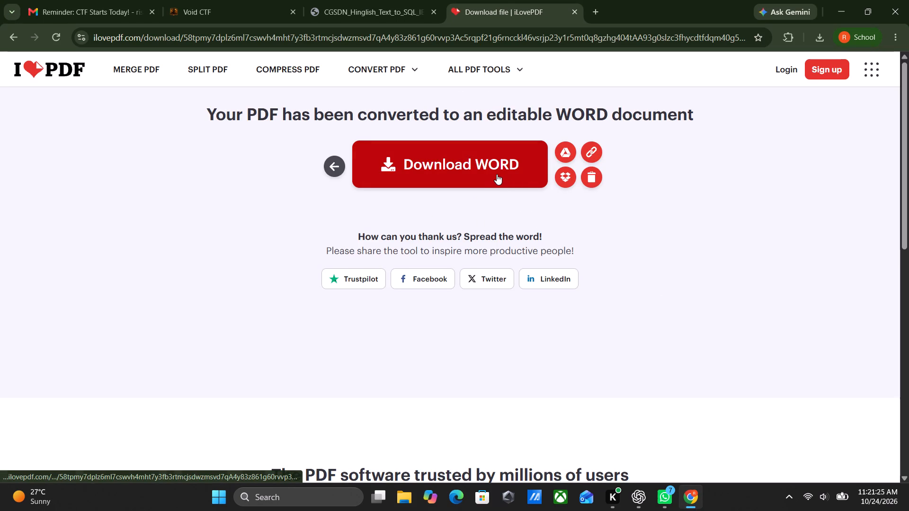
pyautogui.click(752, 74)
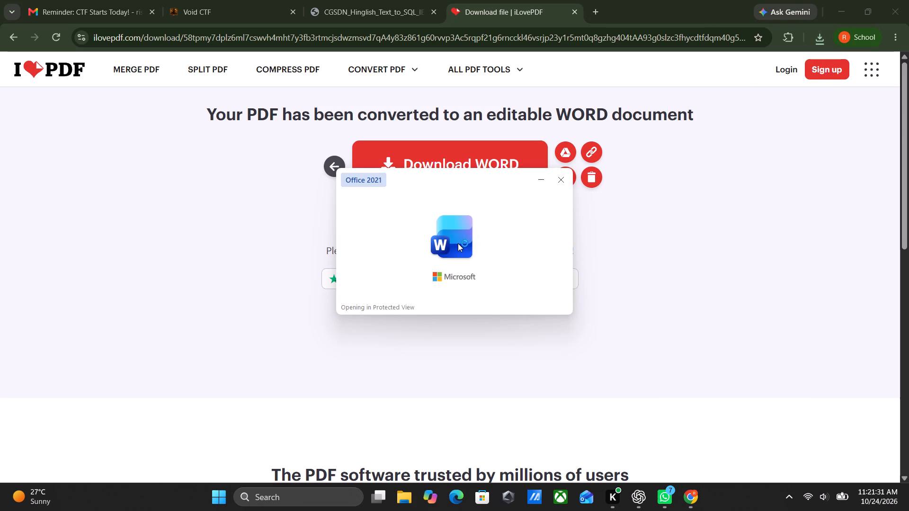
# Look through the pages of the converted paper to check how its text, tables and figures came out.
pyautogui.press('Down')
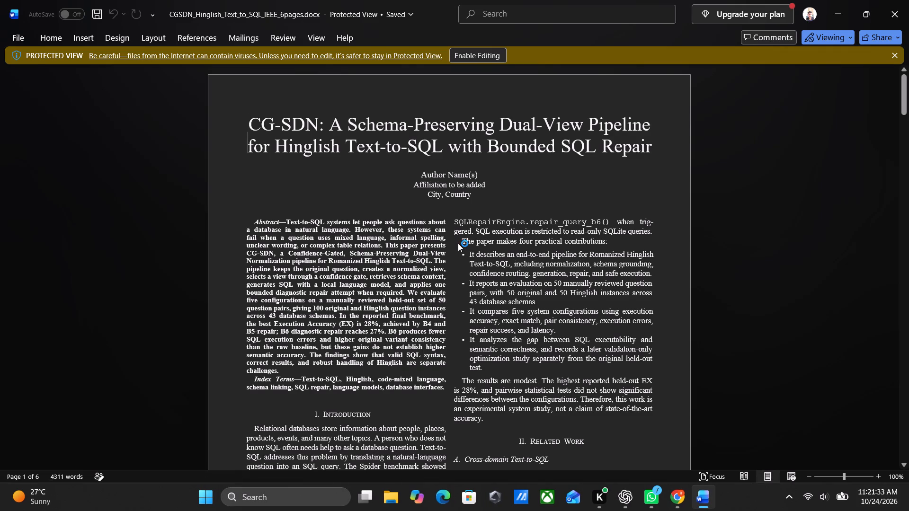
pyautogui.press('Down')
pyautogui.press('Down')
pyautogui.scroll(-8, 490, 251)
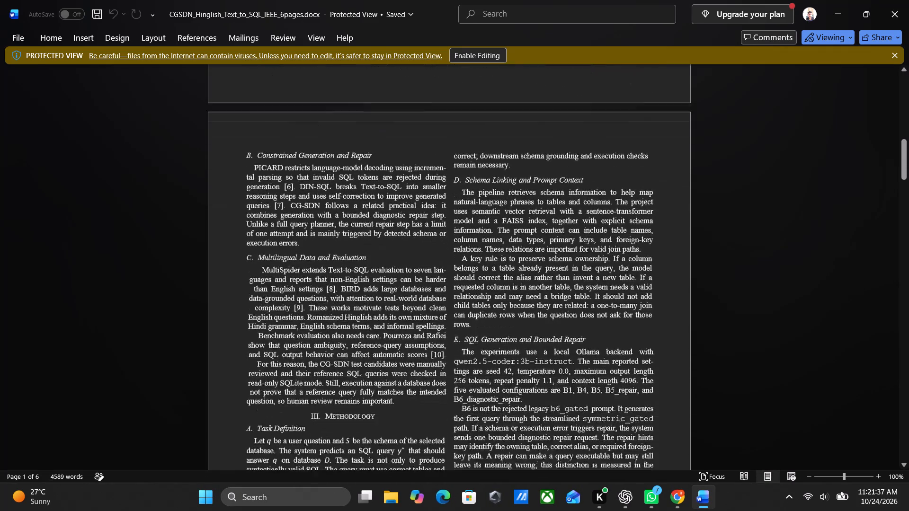
pyautogui.scroll(-5, 490, 251)
pyautogui.scroll(1, 490, 251)
pyautogui.scroll(-1, 490, 251)
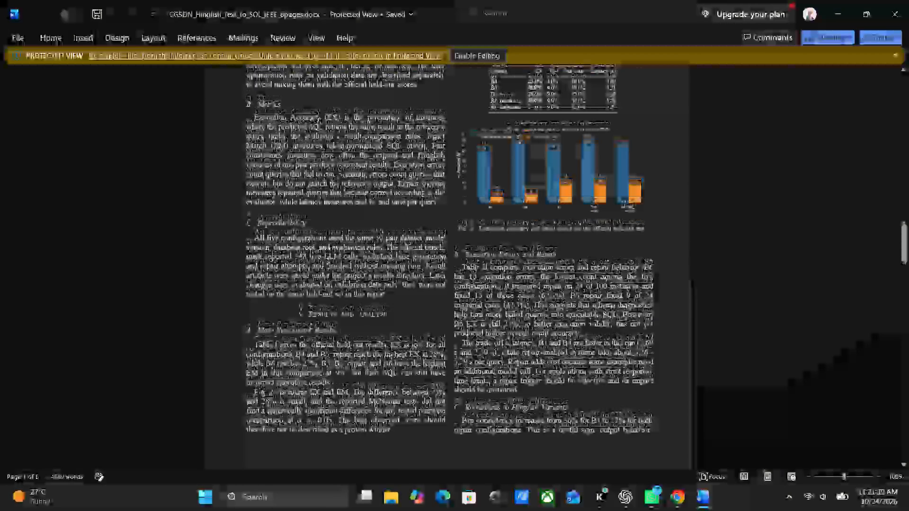
pyautogui.scroll(-1, 490, 251)
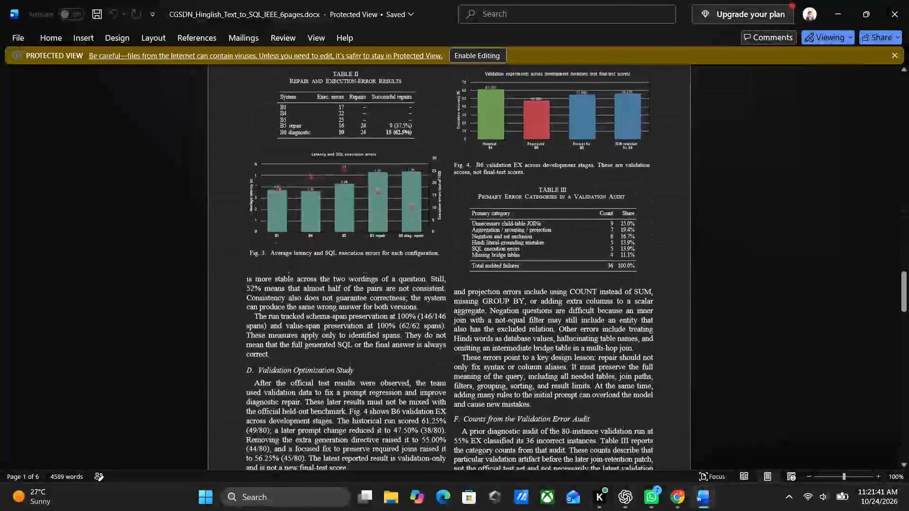
pyautogui.scroll(-4, 490, 251)
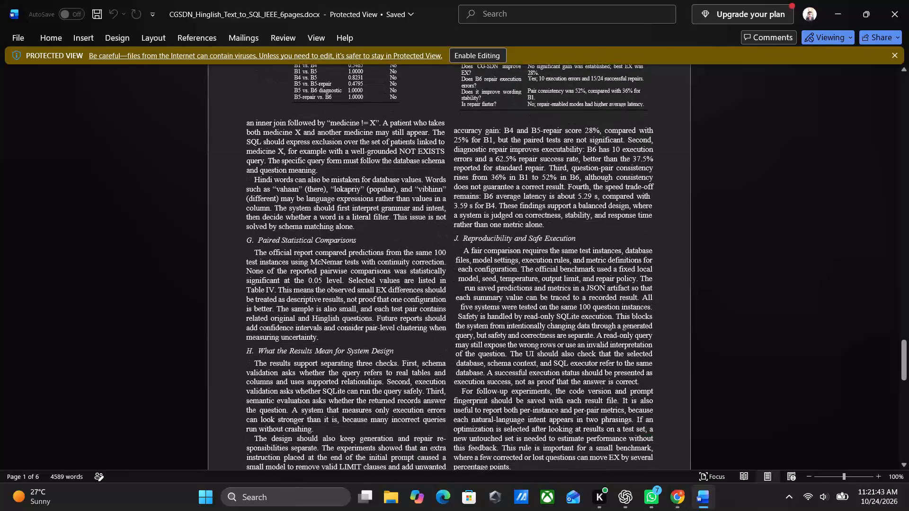
# Enable editing of the converted document and return to its first page.
pyautogui.click(495, 53)
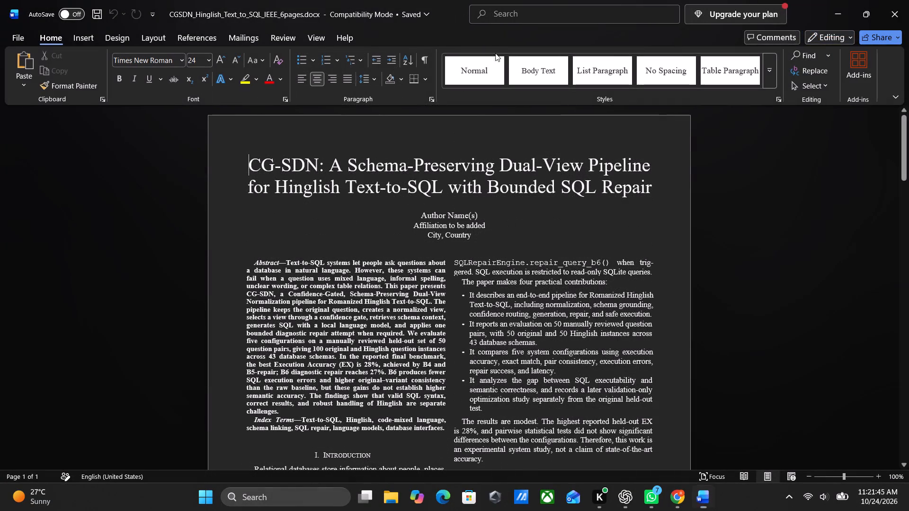
pyautogui.scroll(-3, 463, 273)
pyautogui.scroll(6, 463, 273)
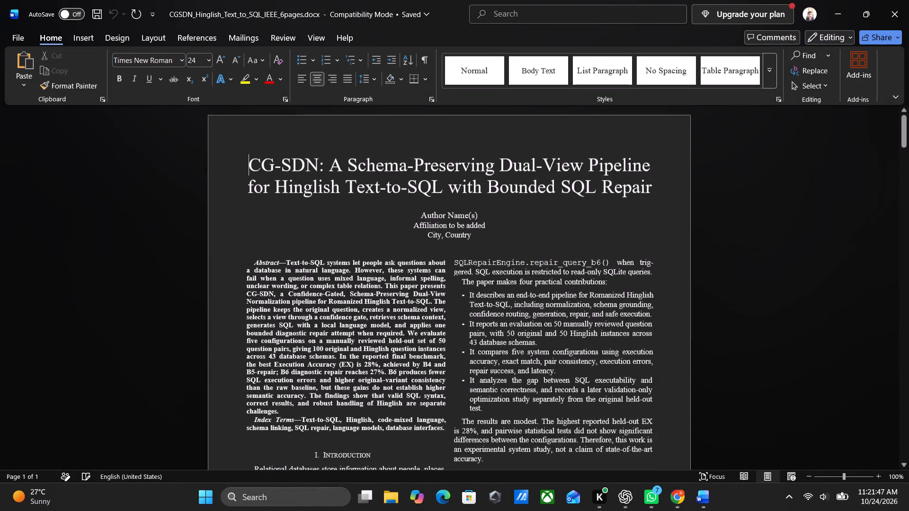
pyautogui.scroll(2, 463, 273)
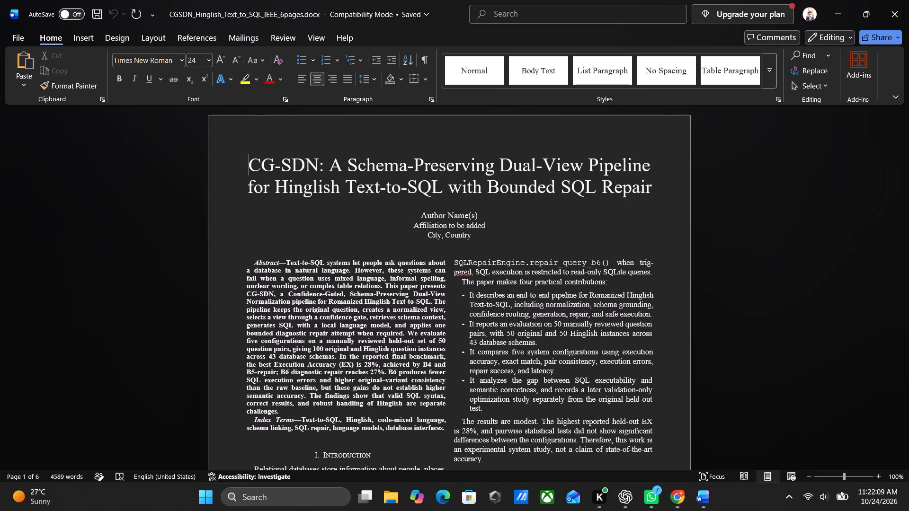
# Delete the "Author Name(s)" placeholder under the paper title.
pyautogui.click(477, 213)
pyautogui.moveTo(477, 213); pyautogui.dragTo(419, 217)
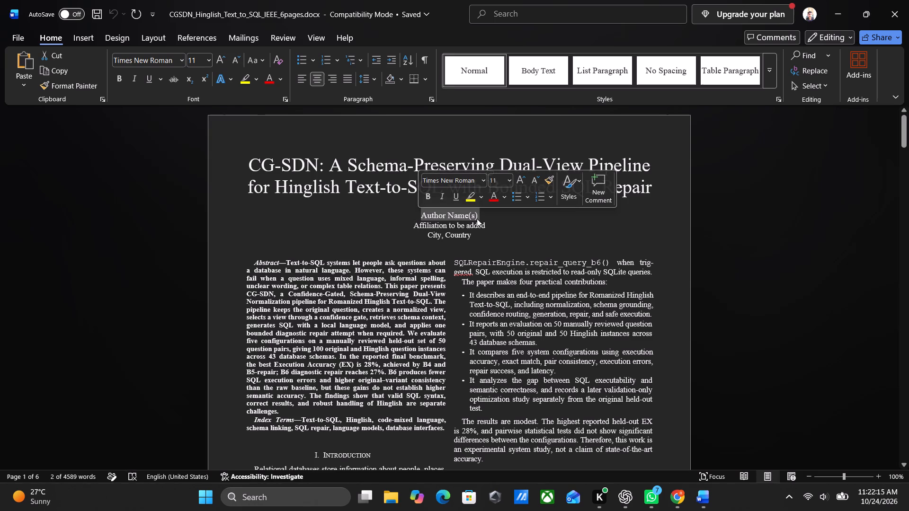
pyautogui.click(478, 218)
pyautogui.press('BackSpace')
pyautogui.press('BackSpace')
pyautogui.press('BackSpace')
pyautogui.press('BackSpace')
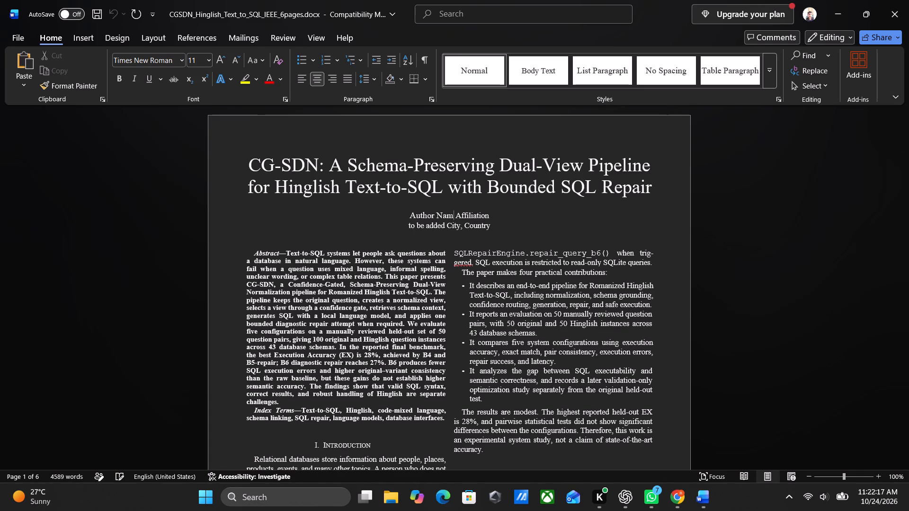
pyautogui.press('BackSpace')
pyautogui.press('BackSpace')
pyautogui.press('BackSpace')
pyautogui.press('BackSpace')
pyautogui.press('BackSpace')
pyautogui.press('BackSpace')
pyautogui.press('BackSpace')
pyautogui.press('BackSpace')
pyautogui.press('BackSpace')
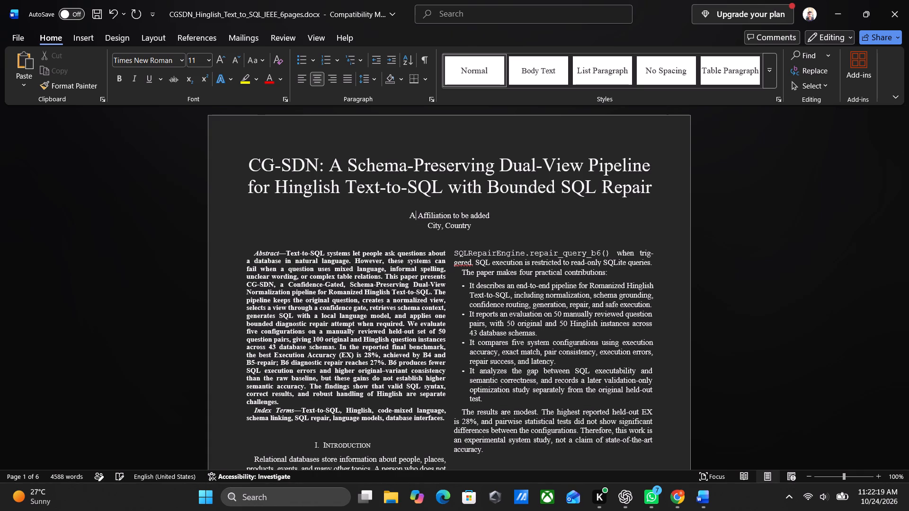
pyautogui.press('BackSpace')
pyautogui.press('BackSpace')
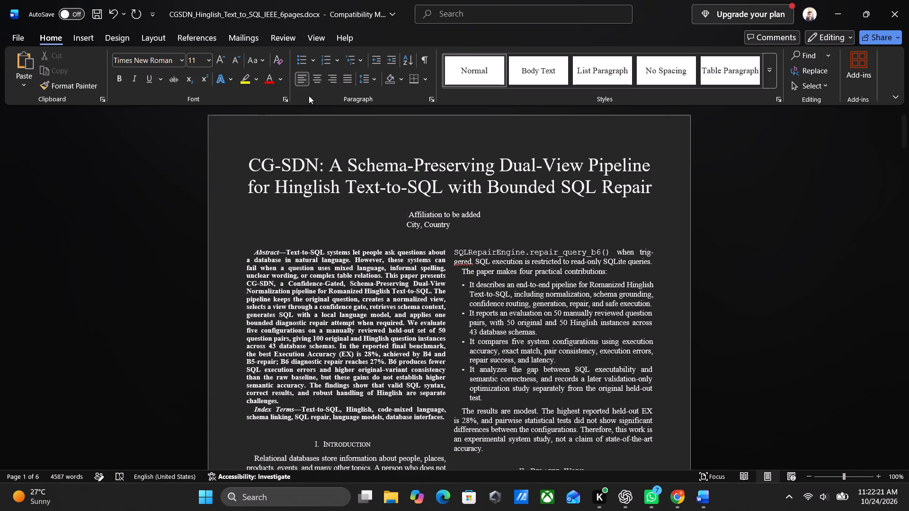
# Justify the line that holds the affiliation placeholder under the title.
pyautogui.click(303, 82)
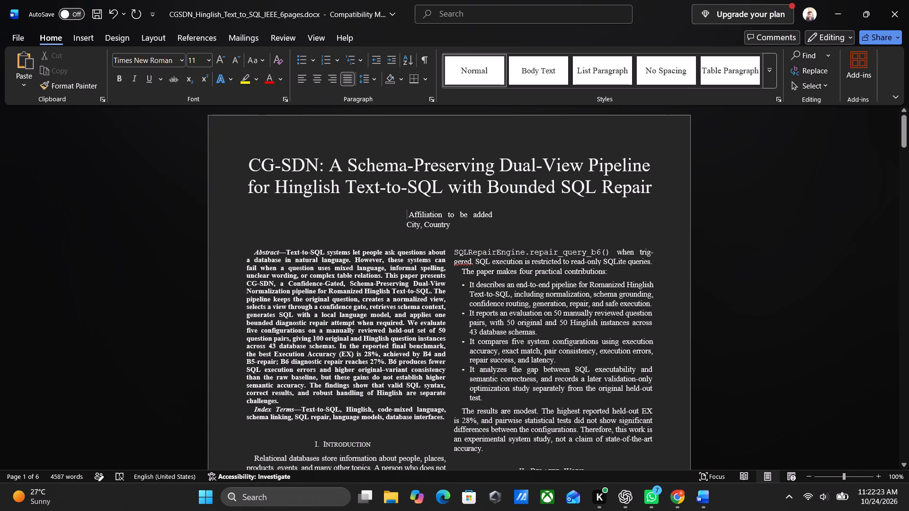
# Enter the author's name in front of the affiliation placeholder.
pyautogui.click(407, 214)
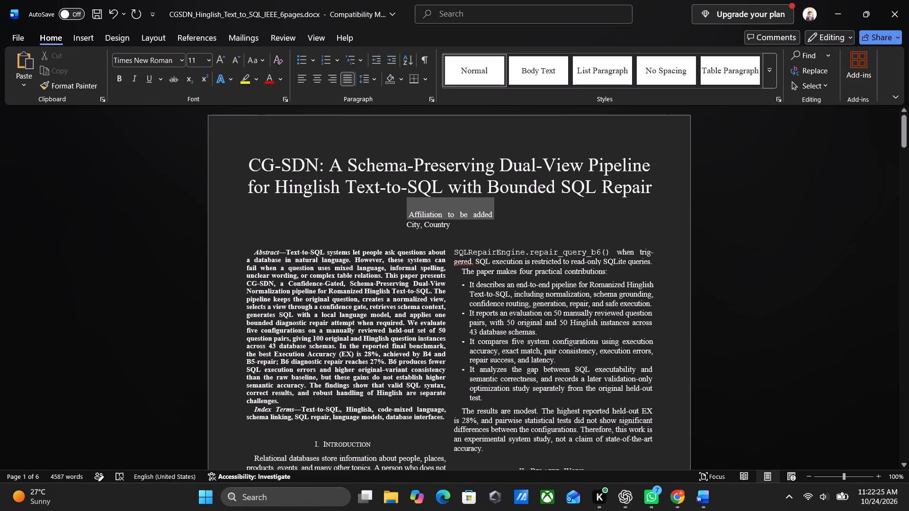
pyautogui.click(407, 214)
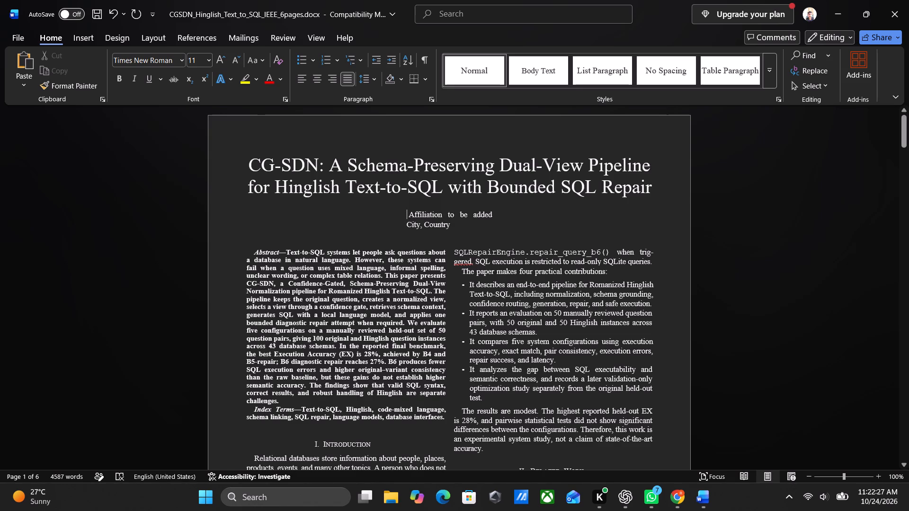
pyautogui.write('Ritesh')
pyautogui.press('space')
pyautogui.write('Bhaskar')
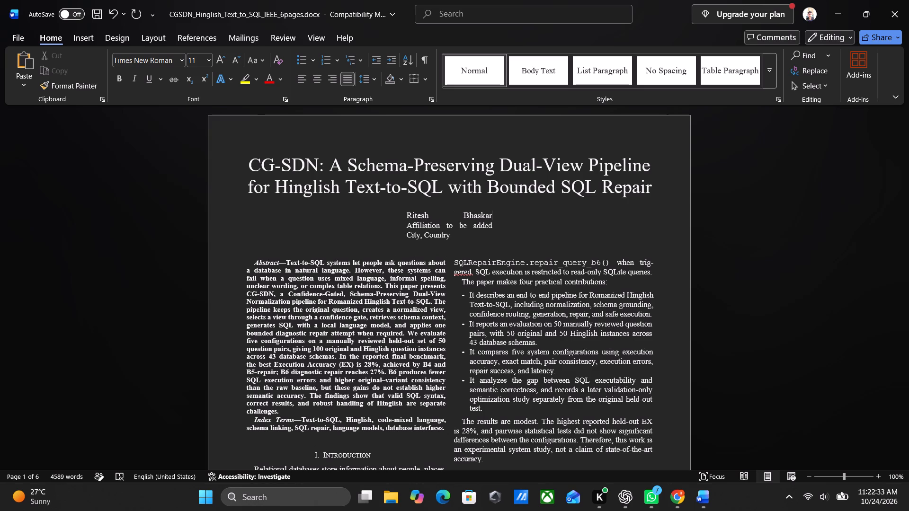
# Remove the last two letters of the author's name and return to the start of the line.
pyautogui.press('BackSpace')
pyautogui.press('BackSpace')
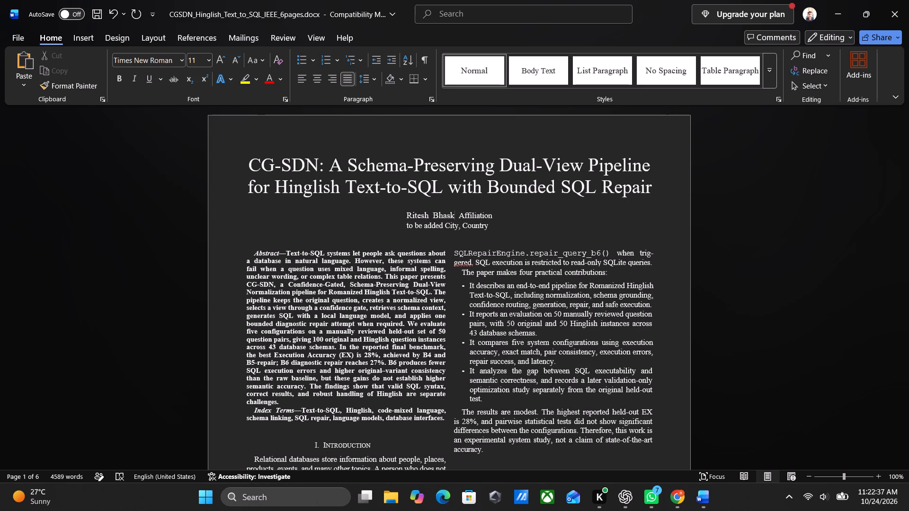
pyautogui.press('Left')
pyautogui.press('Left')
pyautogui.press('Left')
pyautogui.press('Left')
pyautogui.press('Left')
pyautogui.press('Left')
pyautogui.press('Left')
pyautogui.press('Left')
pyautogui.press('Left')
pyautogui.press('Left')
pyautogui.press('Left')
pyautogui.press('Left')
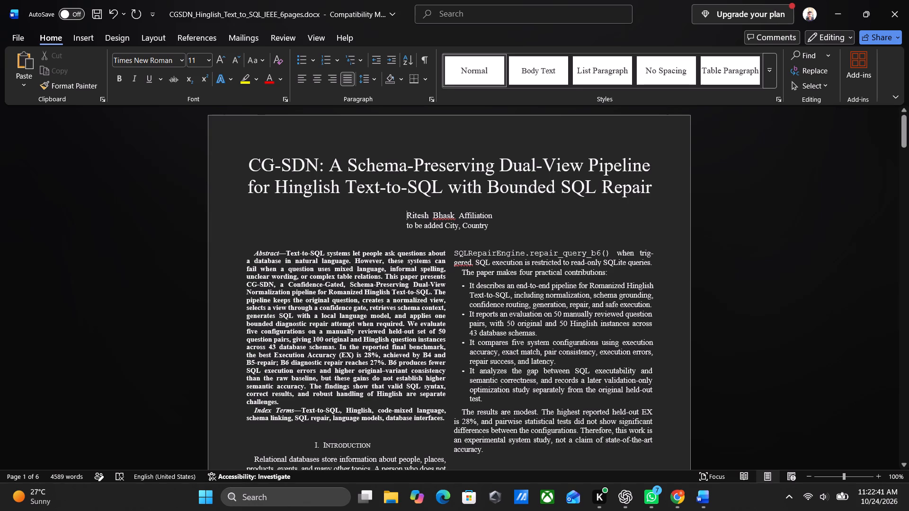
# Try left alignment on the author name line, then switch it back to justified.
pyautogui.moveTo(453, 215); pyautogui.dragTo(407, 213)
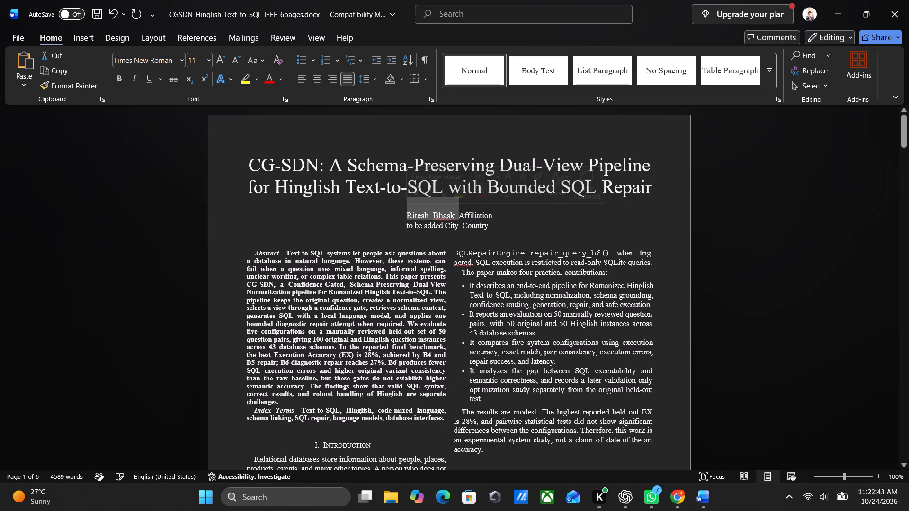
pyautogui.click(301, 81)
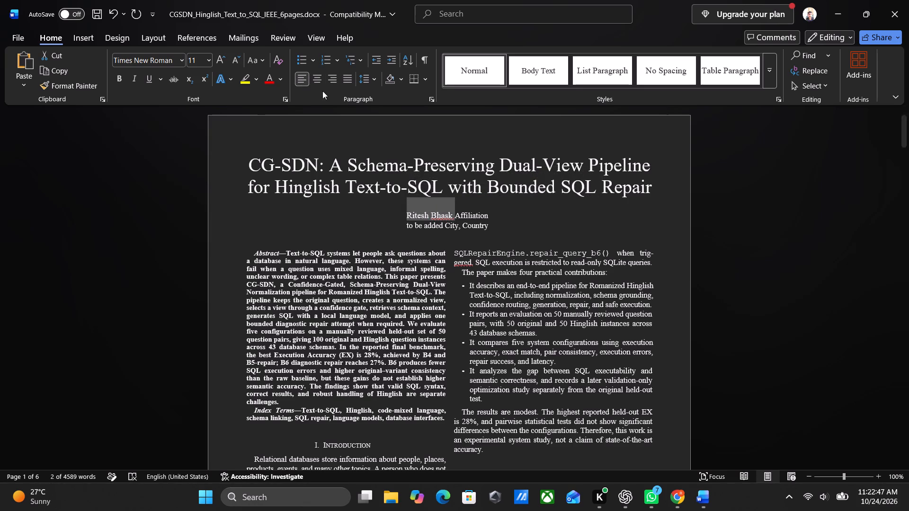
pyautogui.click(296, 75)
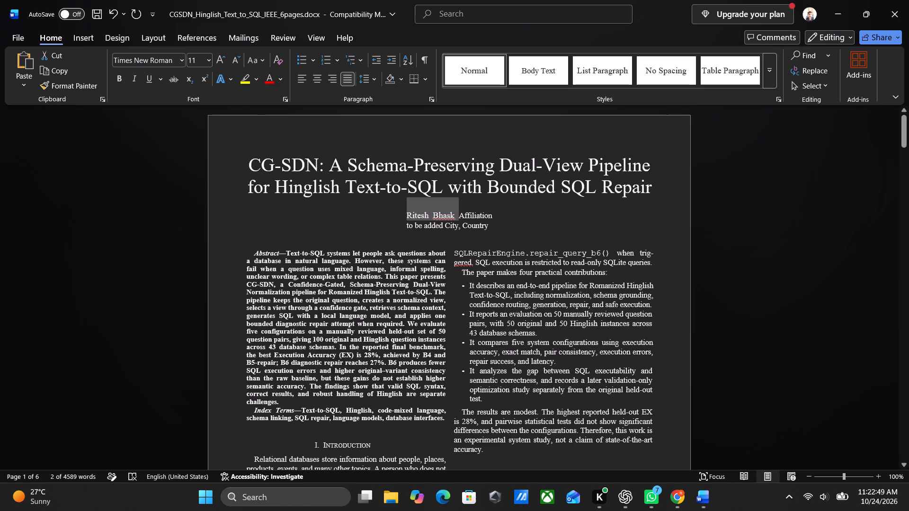
# Restore the two missing letters at the end of the author's name and add a space after it.
pyautogui.click(452, 208)
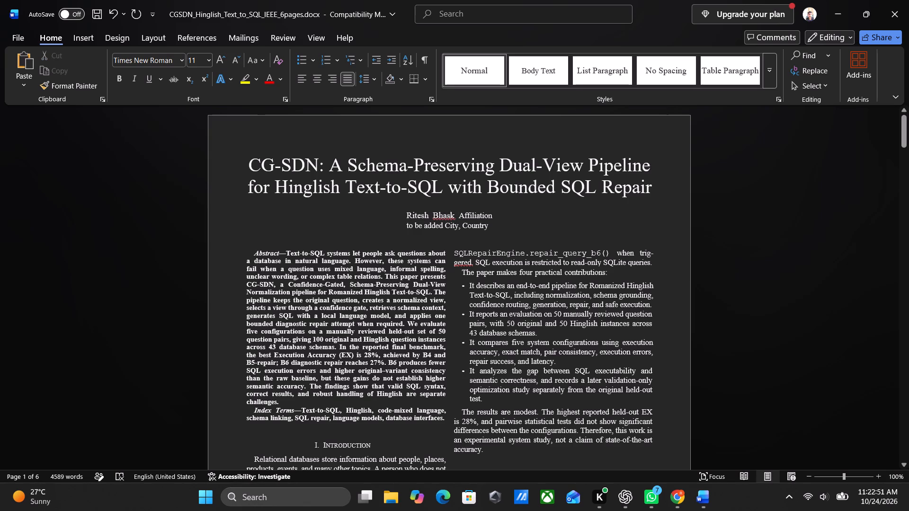
pyautogui.press('Right')
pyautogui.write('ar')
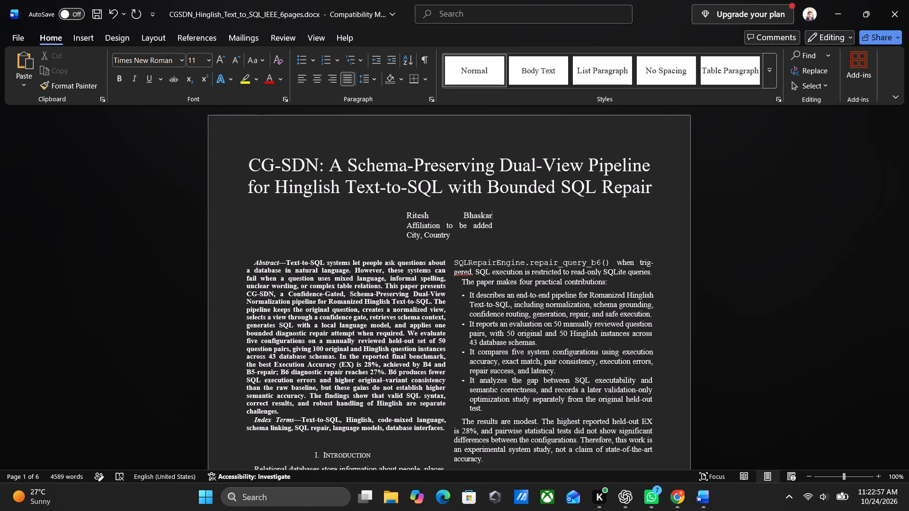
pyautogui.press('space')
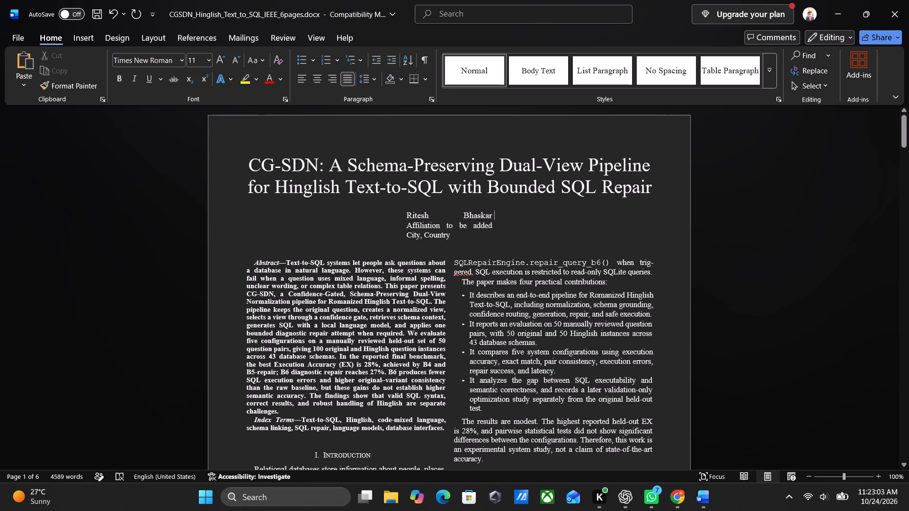
# Delete the last two letters of the "City, Country" placeholder.
pyautogui.click(450, 234)
pyautogui.press('BackSpace')
pyautogui.press('BackSpace')
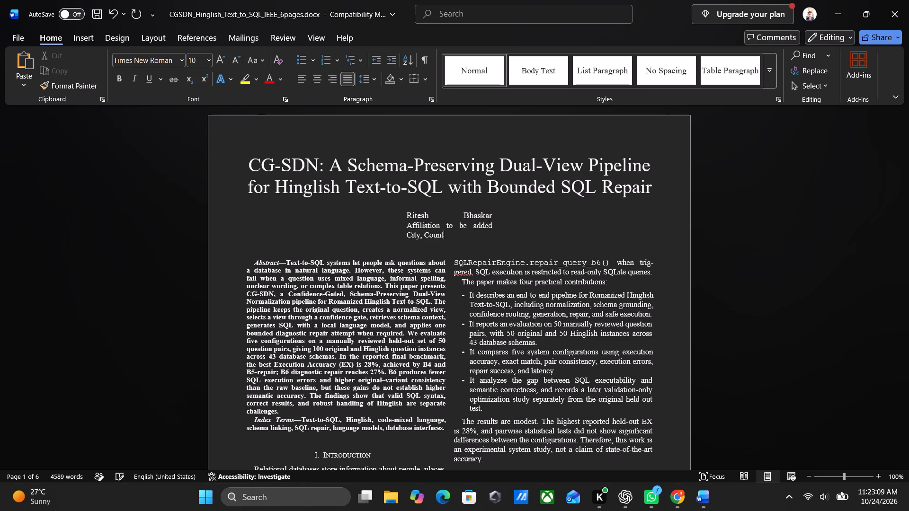
# Left-align the author, affiliation and location lines beneath the paper title.
pyautogui.moveTo(445, 236); pyautogui.dragTo(412, 211)
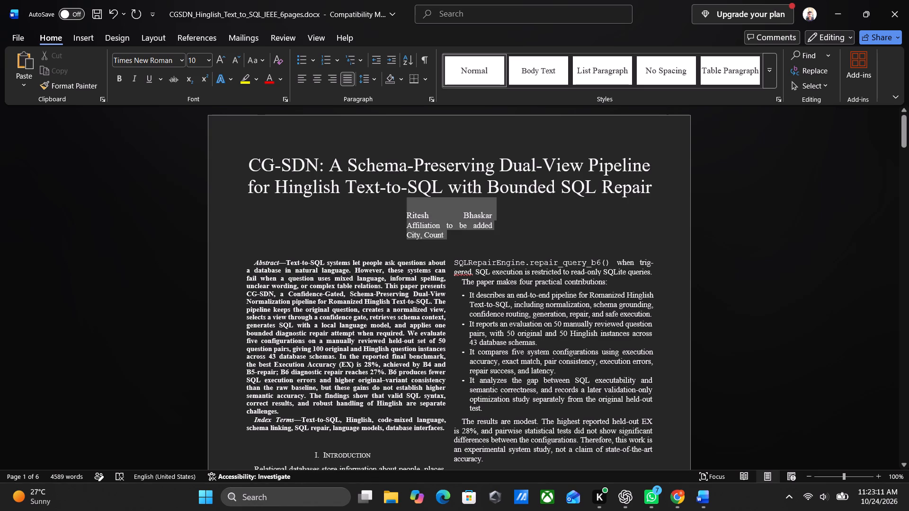
pyautogui.moveTo(412, 211); pyautogui.dragTo(410, 212)
pyautogui.click(301, 80)
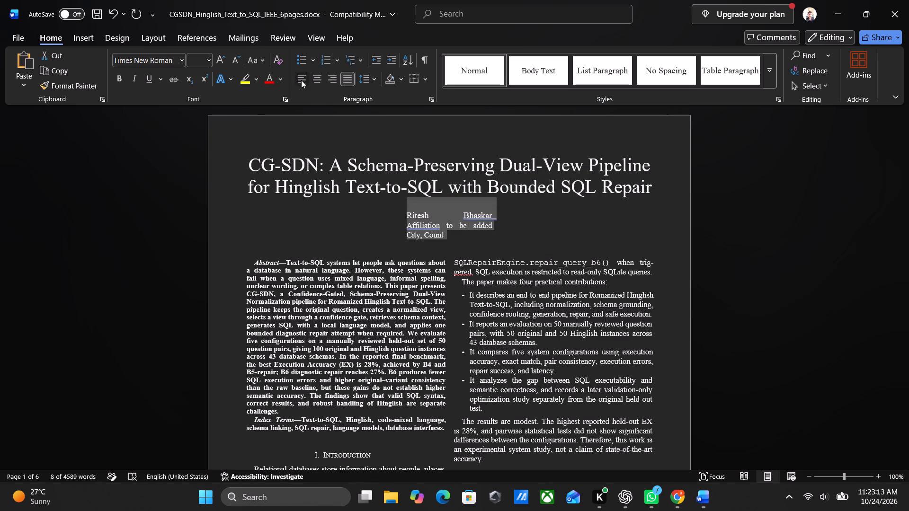
pyautogui.click(466, 216)
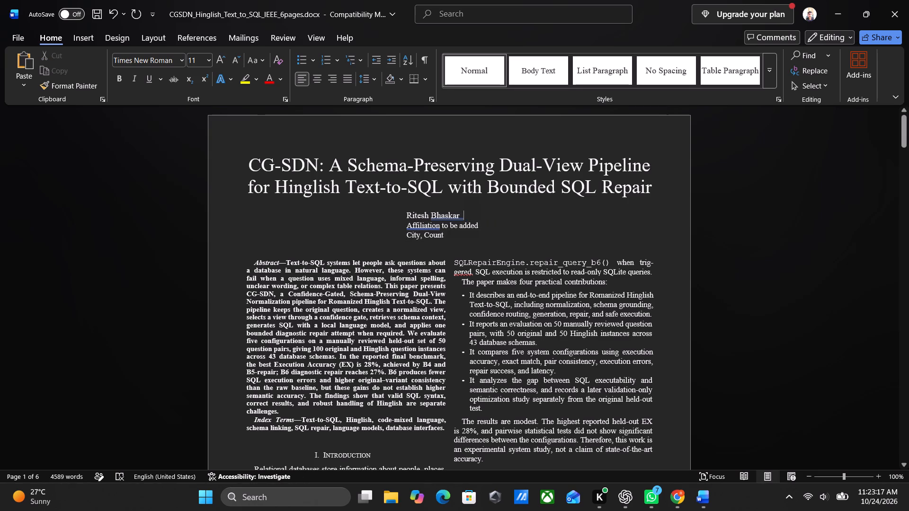
# Remove the indent from the author block so it starts at the page's left text margin.
pyautogui.click(407, 220)
pyautogui.press('BackSpace')
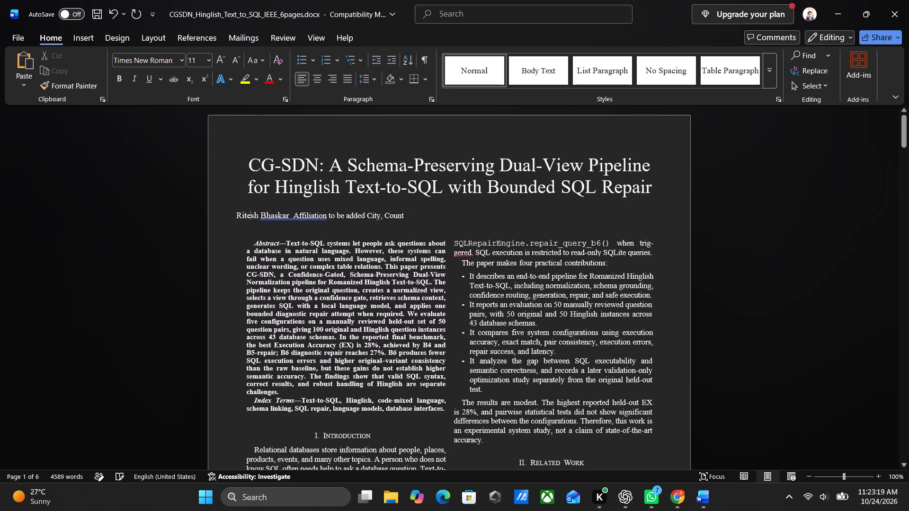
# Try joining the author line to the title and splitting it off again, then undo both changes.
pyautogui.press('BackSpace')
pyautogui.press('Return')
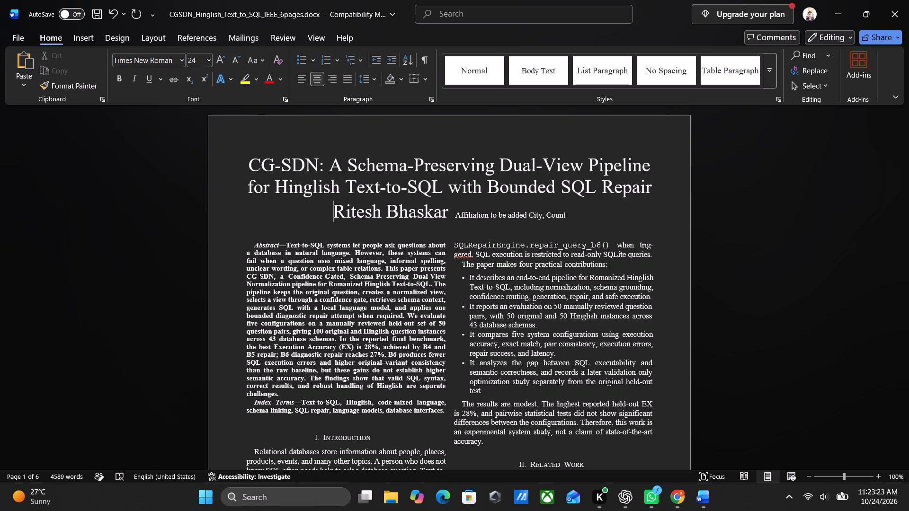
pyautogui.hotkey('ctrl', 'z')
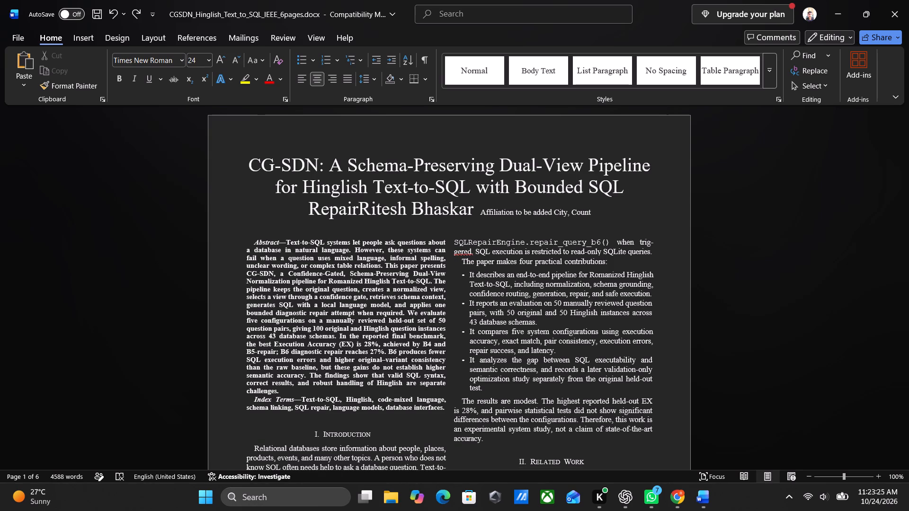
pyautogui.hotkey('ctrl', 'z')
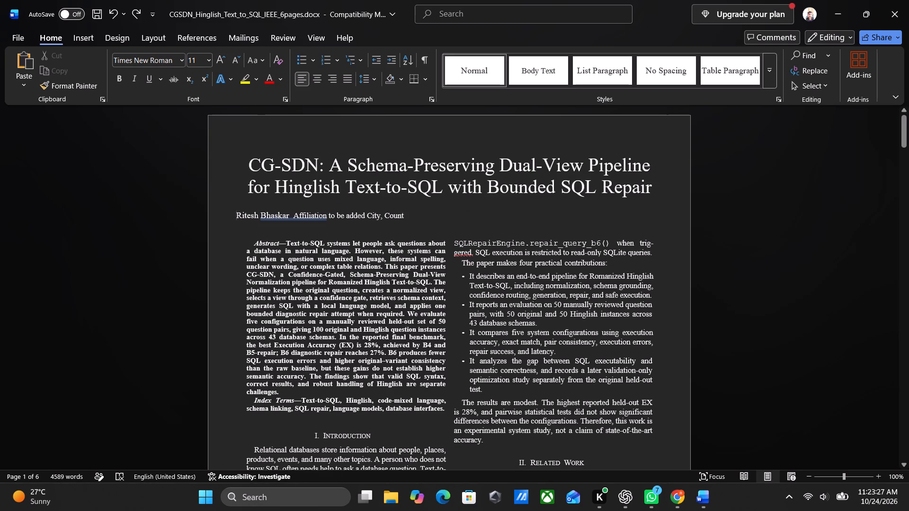
# Move the affiliation and location text onto its own paragraph below the author's name.
pyautogui.click(291, 213)
pyautogui.press('Return')
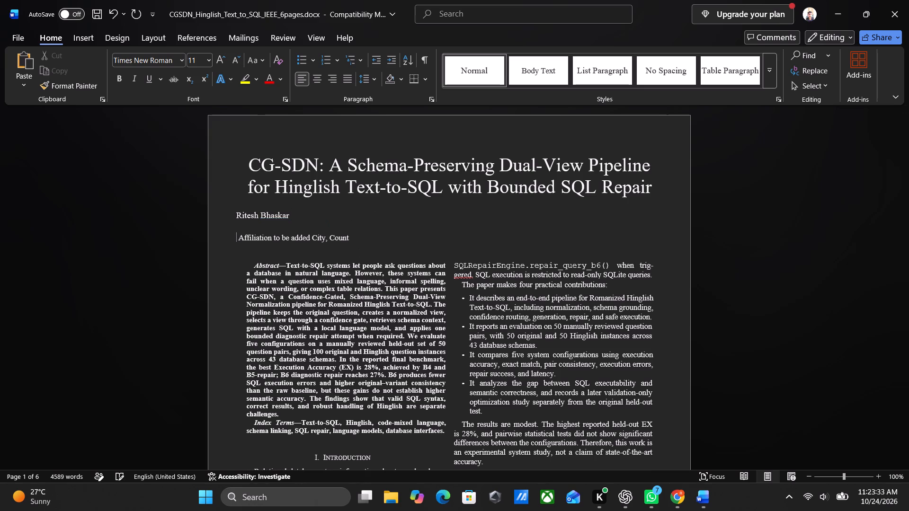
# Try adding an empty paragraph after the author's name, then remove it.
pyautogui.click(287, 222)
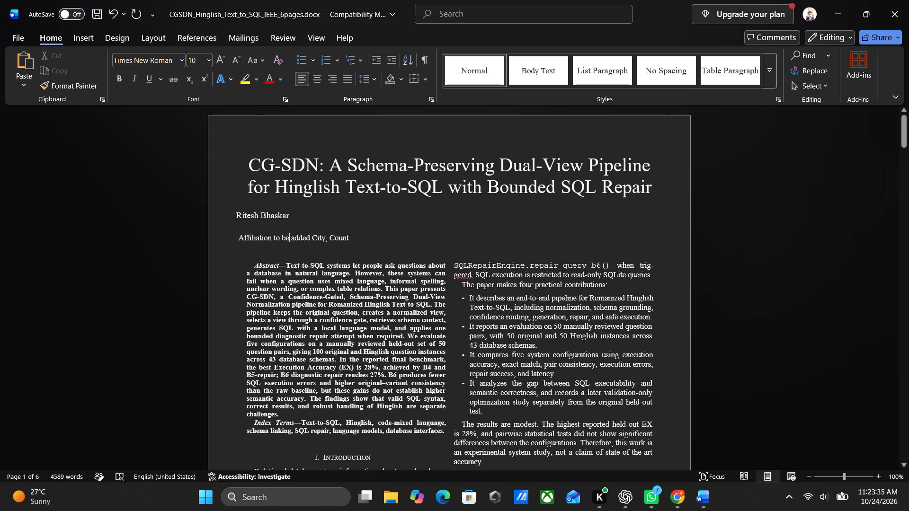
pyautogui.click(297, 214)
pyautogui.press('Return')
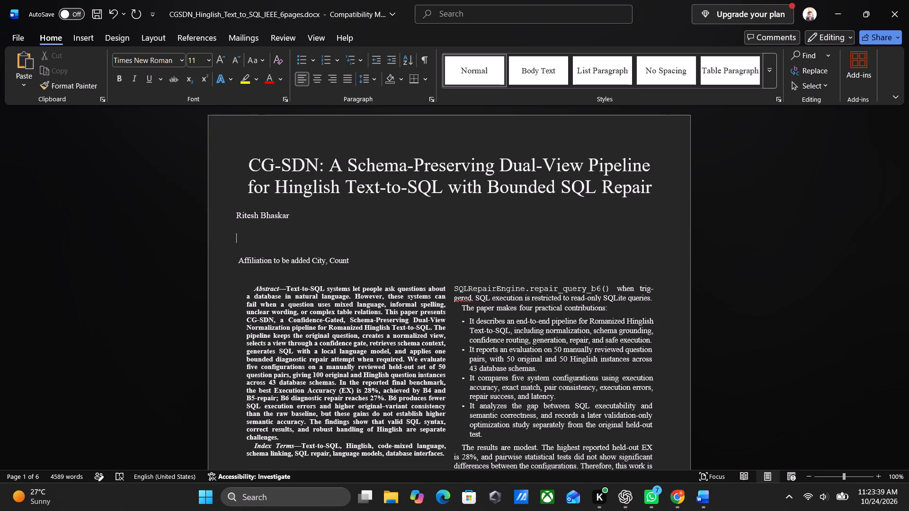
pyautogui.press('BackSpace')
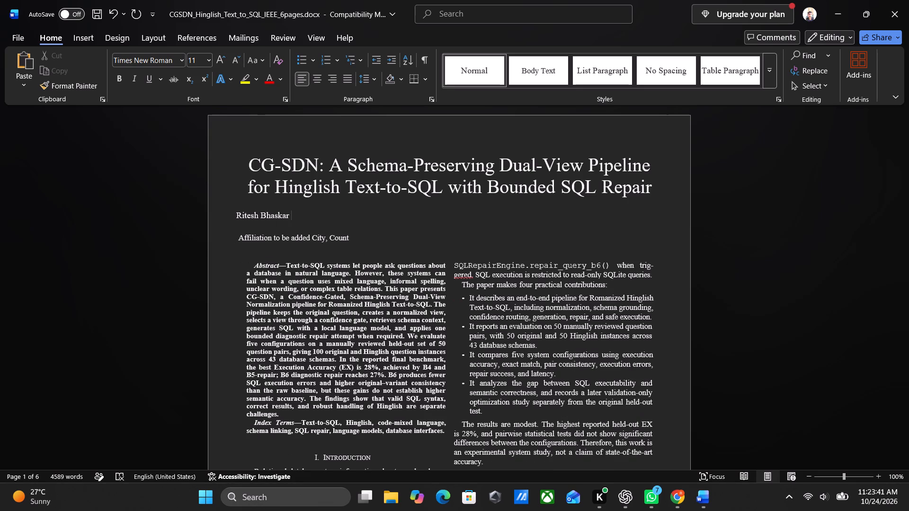
# Add the second author's full name on the same line, spaced apart from the first author's name.
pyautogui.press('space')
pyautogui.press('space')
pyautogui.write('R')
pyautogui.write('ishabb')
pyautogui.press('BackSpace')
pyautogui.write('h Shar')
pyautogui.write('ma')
# Add the remaining three co-authors' names after the second author, separated by spaces.
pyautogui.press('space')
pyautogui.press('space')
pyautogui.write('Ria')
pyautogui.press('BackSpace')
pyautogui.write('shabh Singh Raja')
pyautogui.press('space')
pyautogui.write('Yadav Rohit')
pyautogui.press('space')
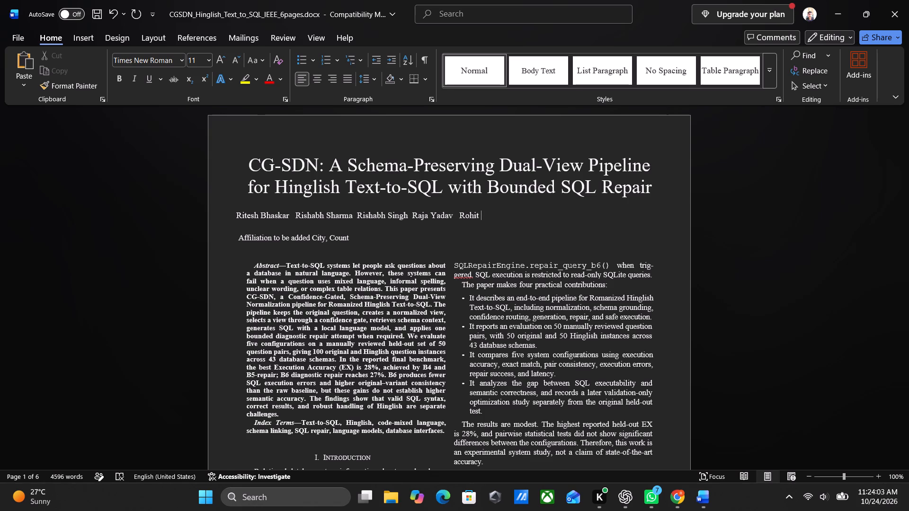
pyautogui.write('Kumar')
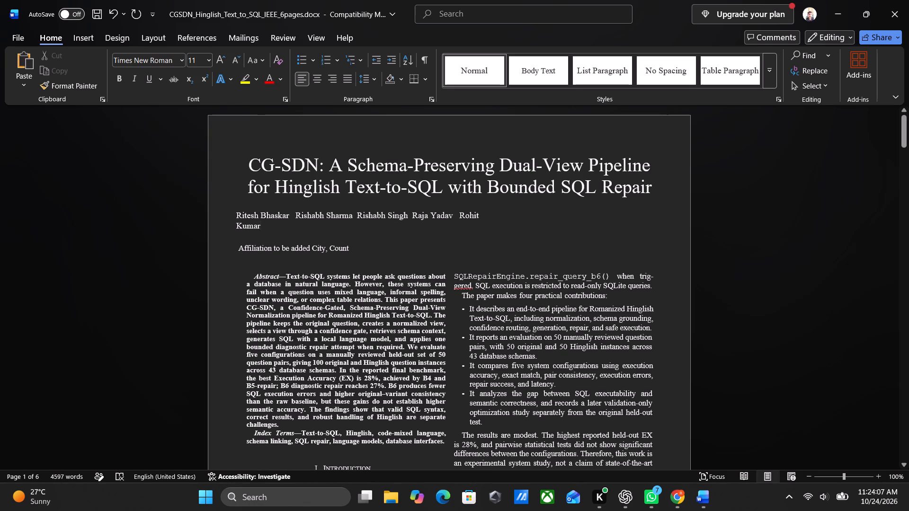
# Replace the space between the last author's first name and surname with two spaces.
pyautogui.click(236, 227)
pyautogui.press('BackSpace')
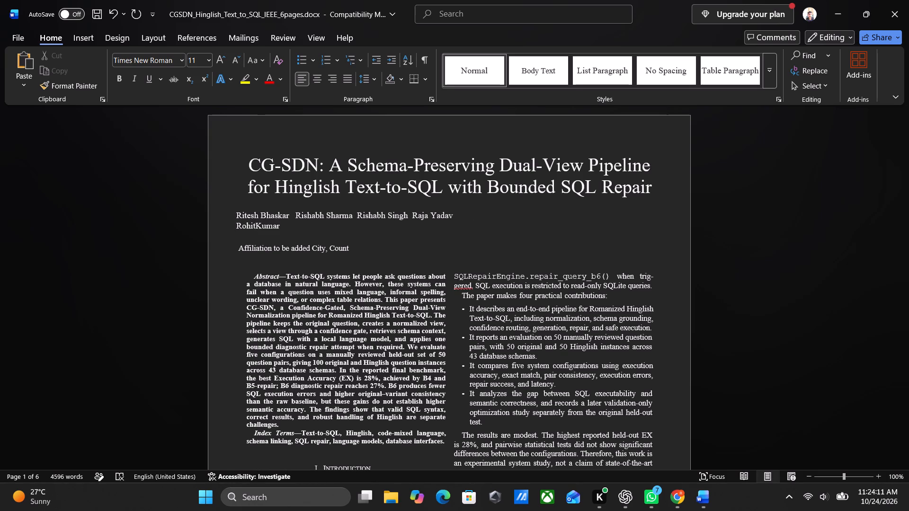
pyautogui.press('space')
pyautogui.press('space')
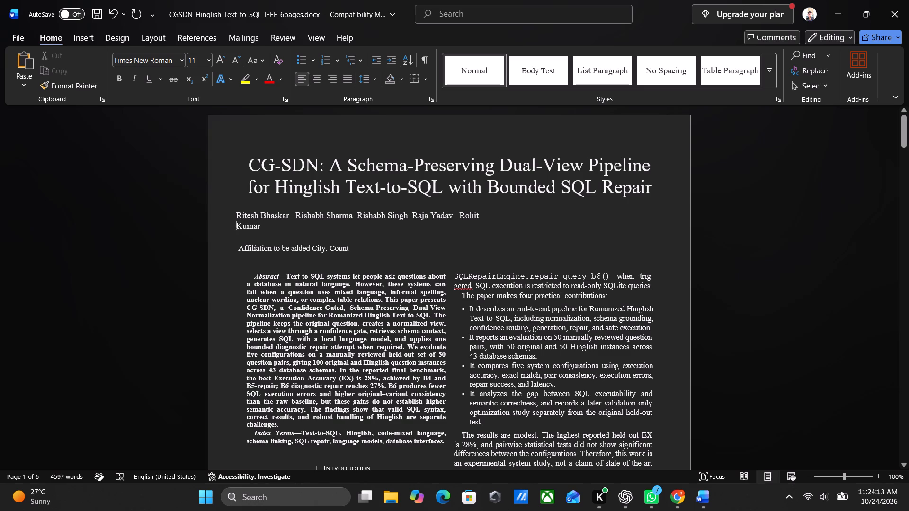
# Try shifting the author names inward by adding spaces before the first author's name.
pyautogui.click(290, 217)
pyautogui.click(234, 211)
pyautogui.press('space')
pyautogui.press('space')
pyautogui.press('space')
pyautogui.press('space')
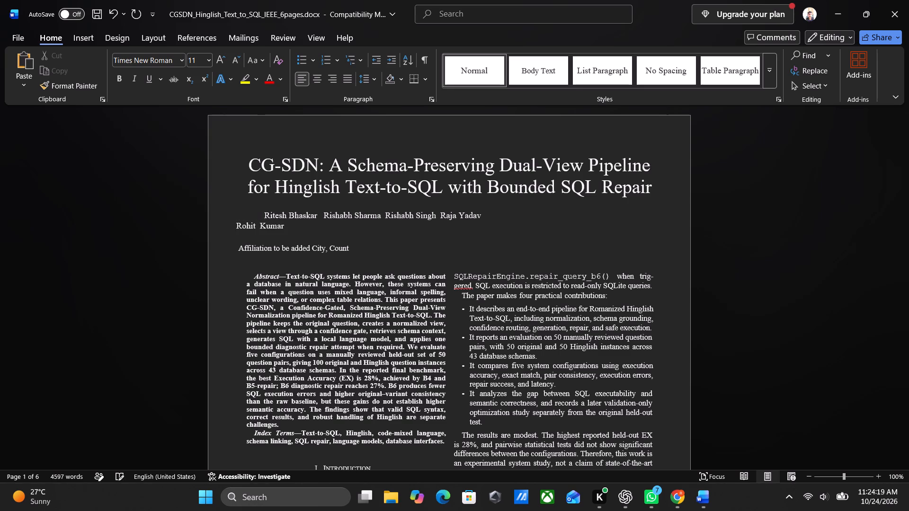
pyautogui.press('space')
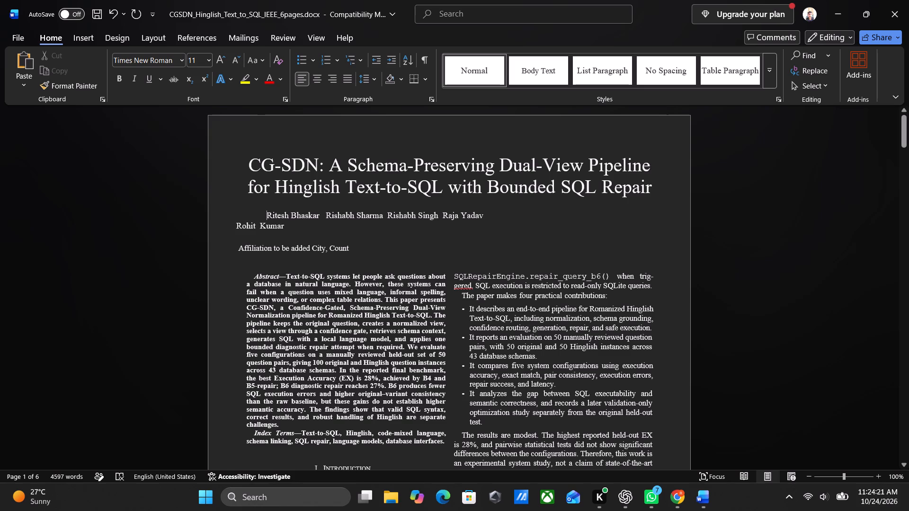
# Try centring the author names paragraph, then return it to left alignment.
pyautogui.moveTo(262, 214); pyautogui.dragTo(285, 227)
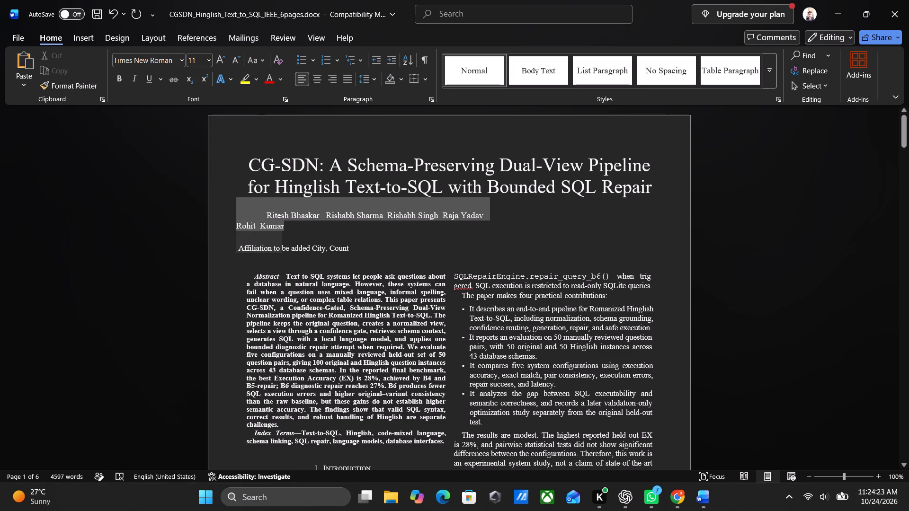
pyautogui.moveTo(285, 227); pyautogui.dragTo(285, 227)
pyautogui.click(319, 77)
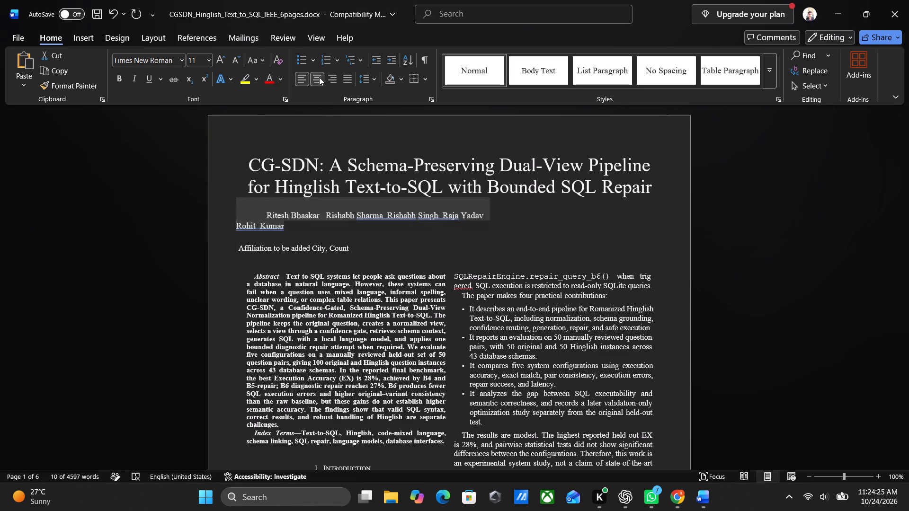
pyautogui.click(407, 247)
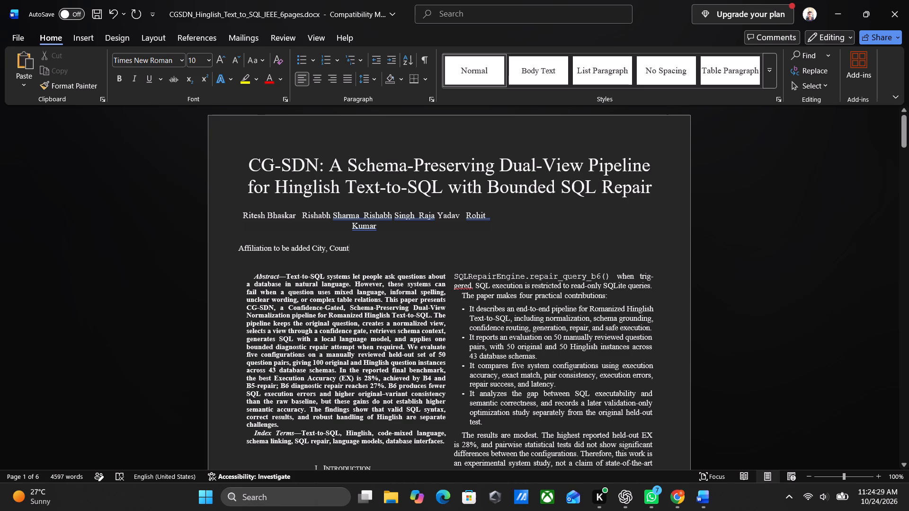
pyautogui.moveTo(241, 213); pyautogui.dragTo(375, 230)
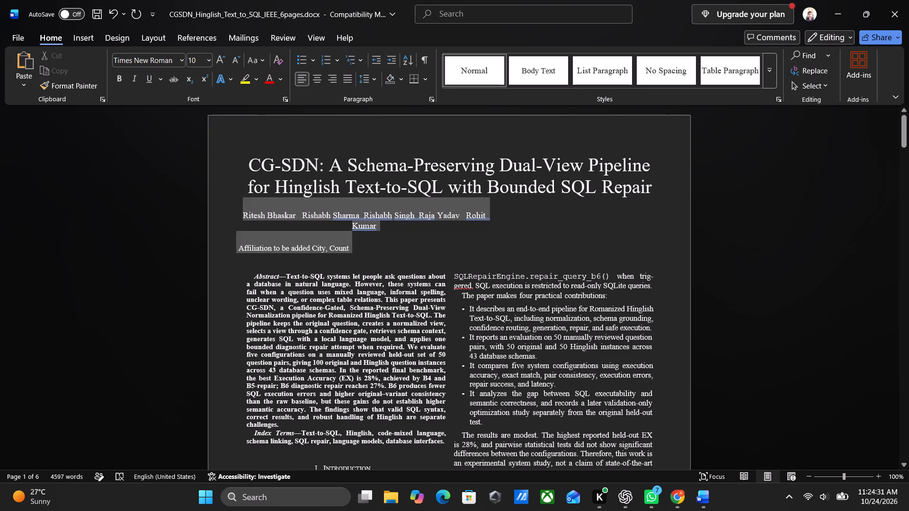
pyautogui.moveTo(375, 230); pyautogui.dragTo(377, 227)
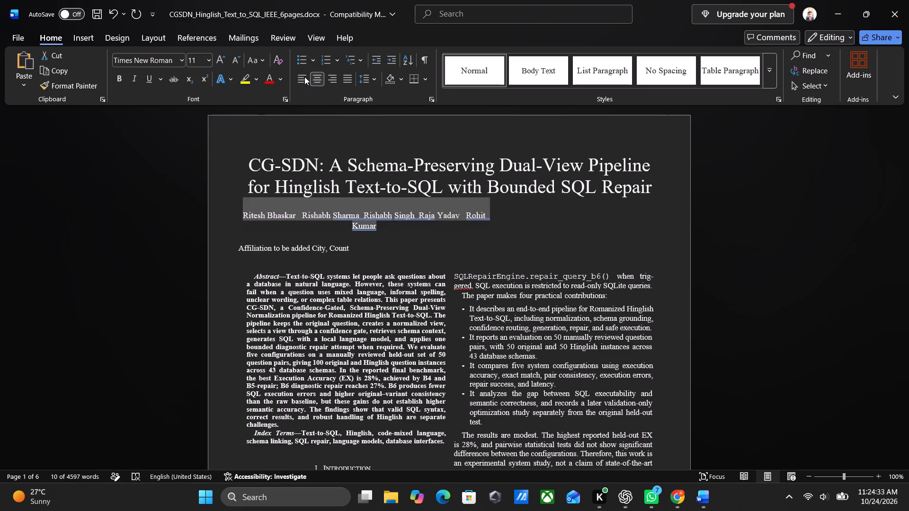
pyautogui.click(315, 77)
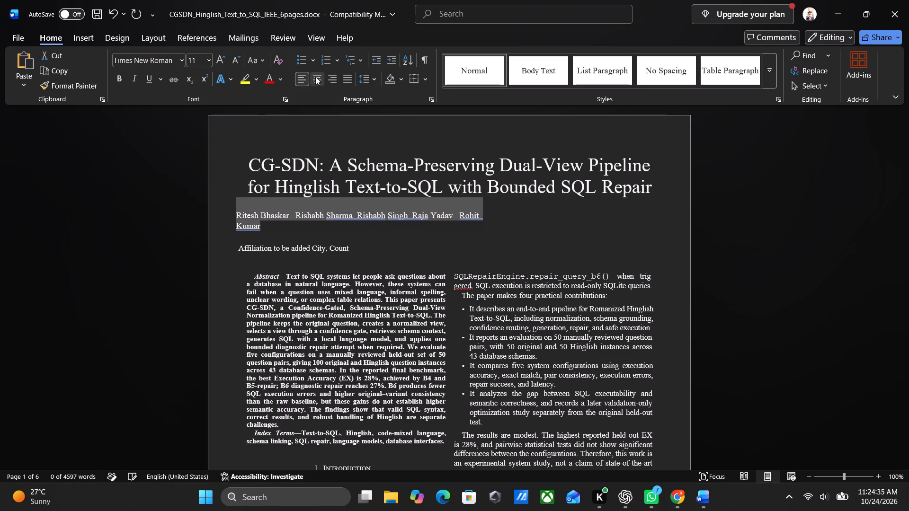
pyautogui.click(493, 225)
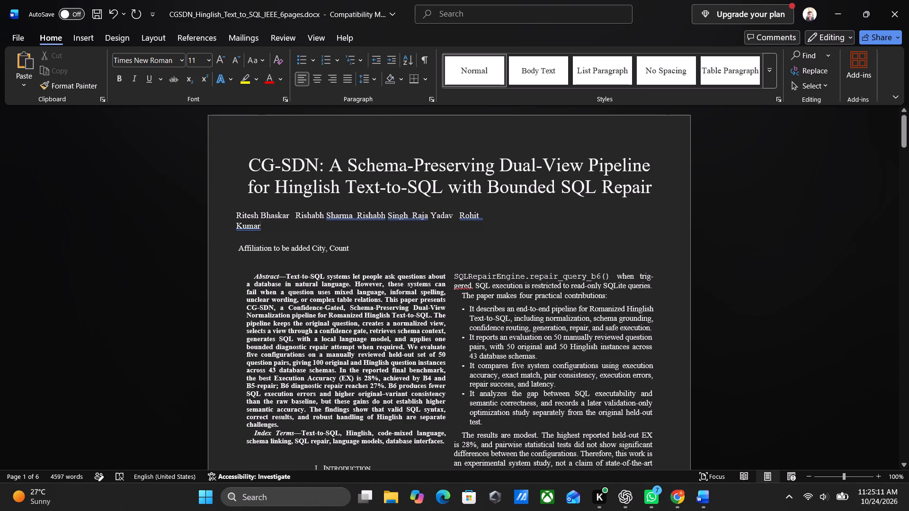
# Add a new line reading "Department of Computer Science" below the author names.
pyautogui.click(273, 229)
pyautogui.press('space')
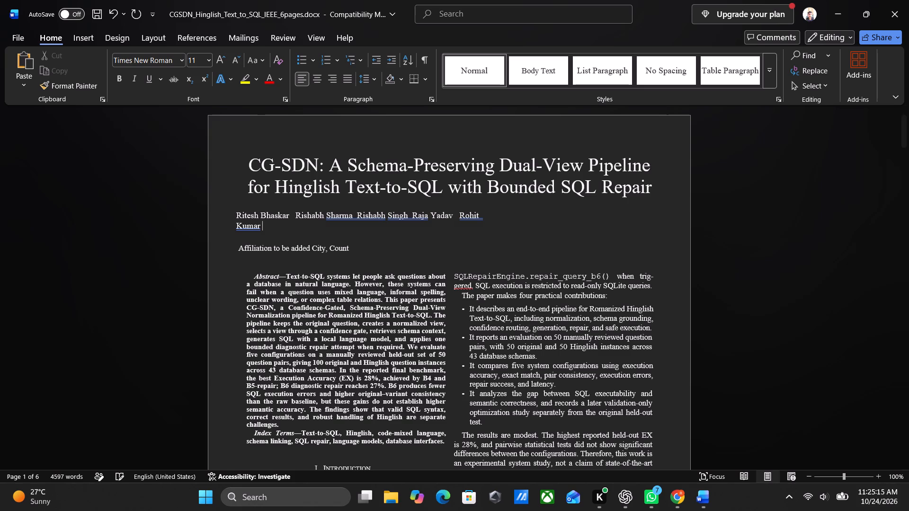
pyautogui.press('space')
pyautogui.press('Return')
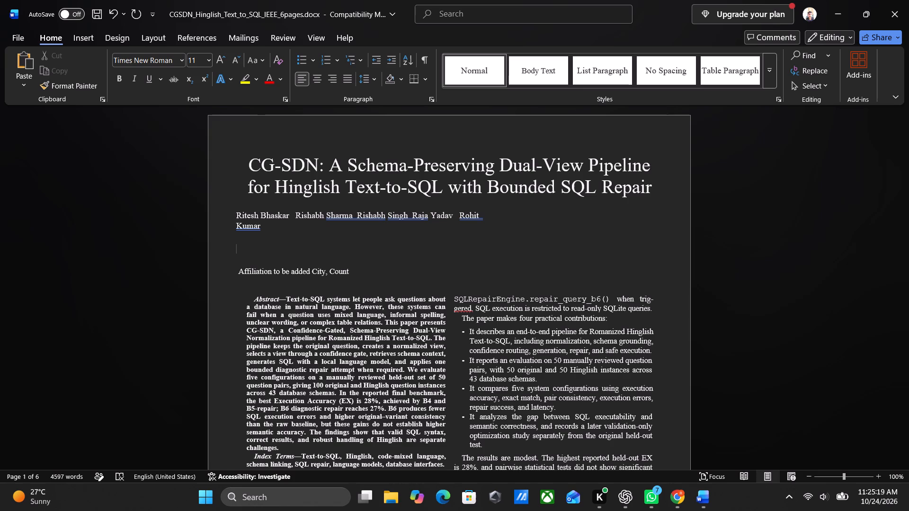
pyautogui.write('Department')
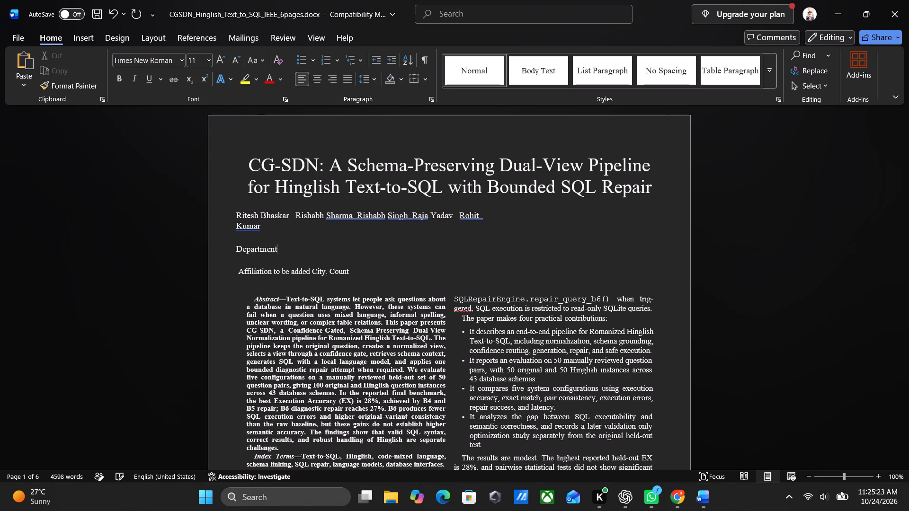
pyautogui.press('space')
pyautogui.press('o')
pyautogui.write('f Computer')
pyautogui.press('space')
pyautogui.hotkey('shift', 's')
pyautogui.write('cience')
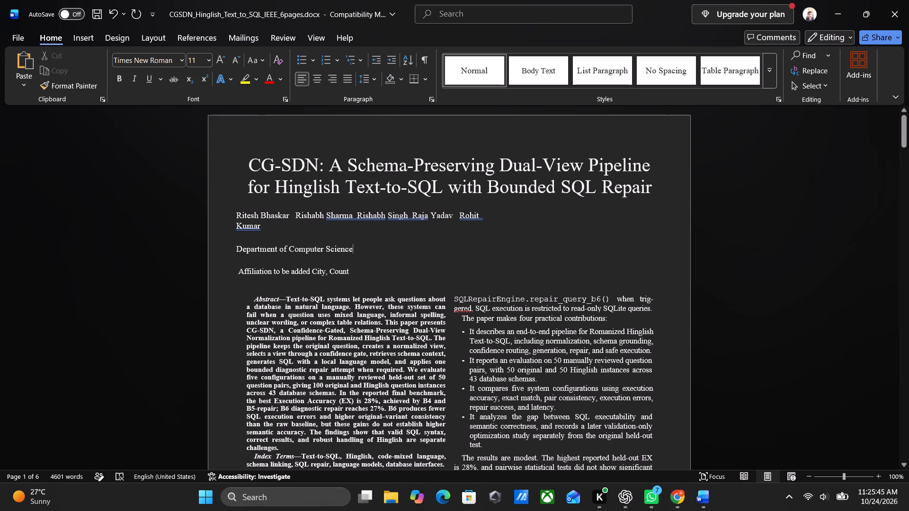
# Delete the placeholder line "Affiliation to be added City, Count" and the empty line it leaves below the department.
pyautogui.moveTo(348, 274); pyautogui.dragTo(251, 274)
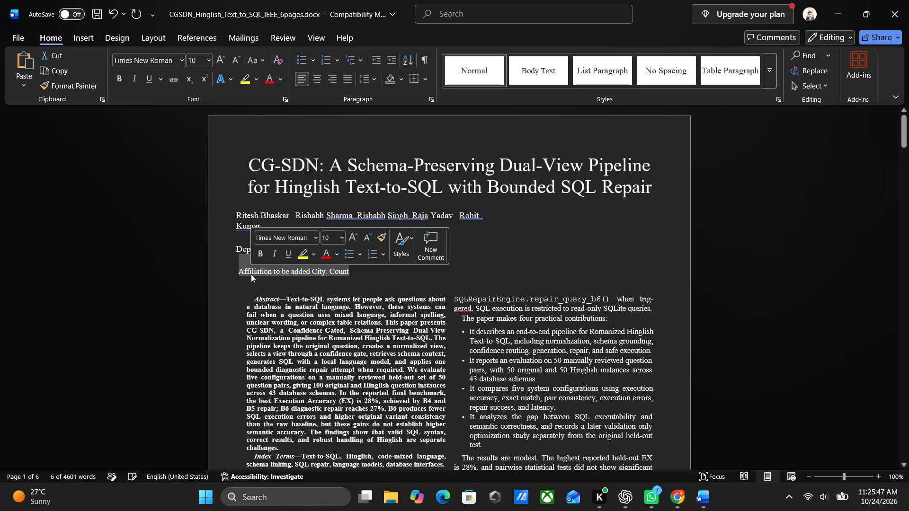
pyautogui.press('BackSpace')
pyautogui.press('BackSpace')
pyautogui.press('BackSpace')
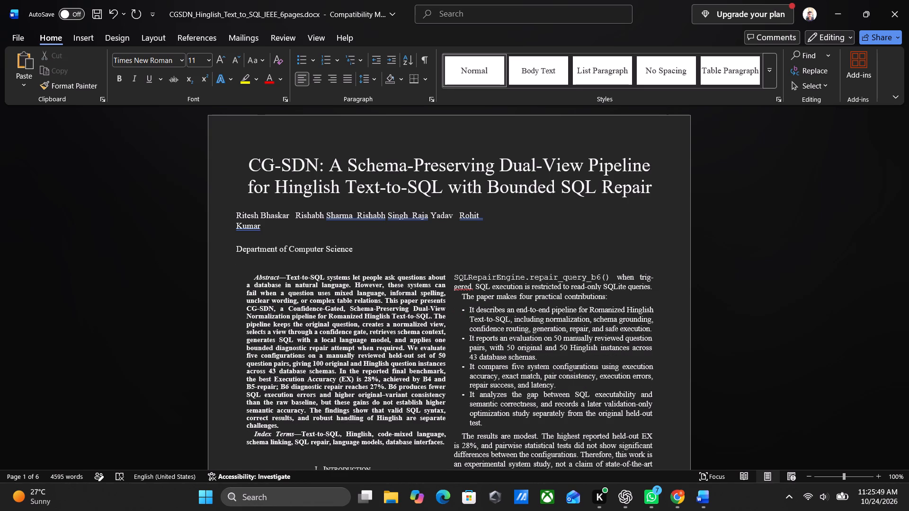
# Indent the first author line with spaces so it starts slightly inward and only the last author's name wraps to the second line.
pyautogui.click(237, 212)
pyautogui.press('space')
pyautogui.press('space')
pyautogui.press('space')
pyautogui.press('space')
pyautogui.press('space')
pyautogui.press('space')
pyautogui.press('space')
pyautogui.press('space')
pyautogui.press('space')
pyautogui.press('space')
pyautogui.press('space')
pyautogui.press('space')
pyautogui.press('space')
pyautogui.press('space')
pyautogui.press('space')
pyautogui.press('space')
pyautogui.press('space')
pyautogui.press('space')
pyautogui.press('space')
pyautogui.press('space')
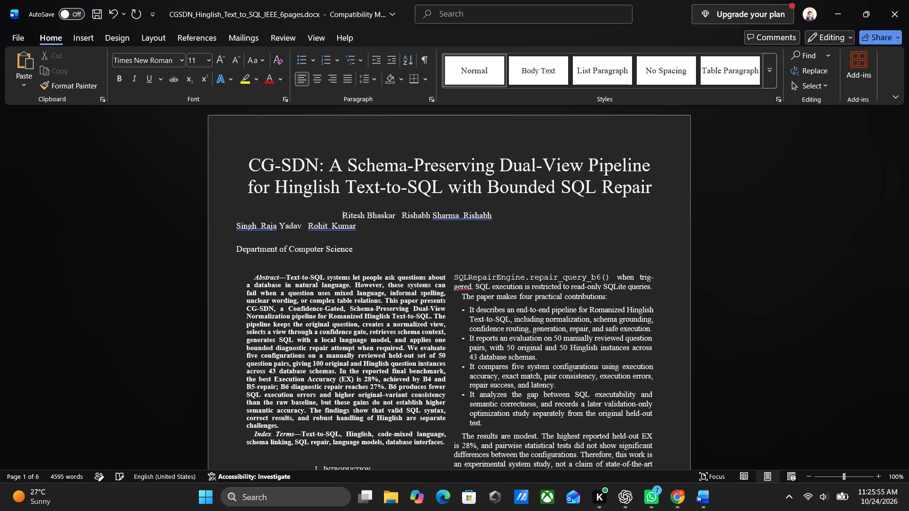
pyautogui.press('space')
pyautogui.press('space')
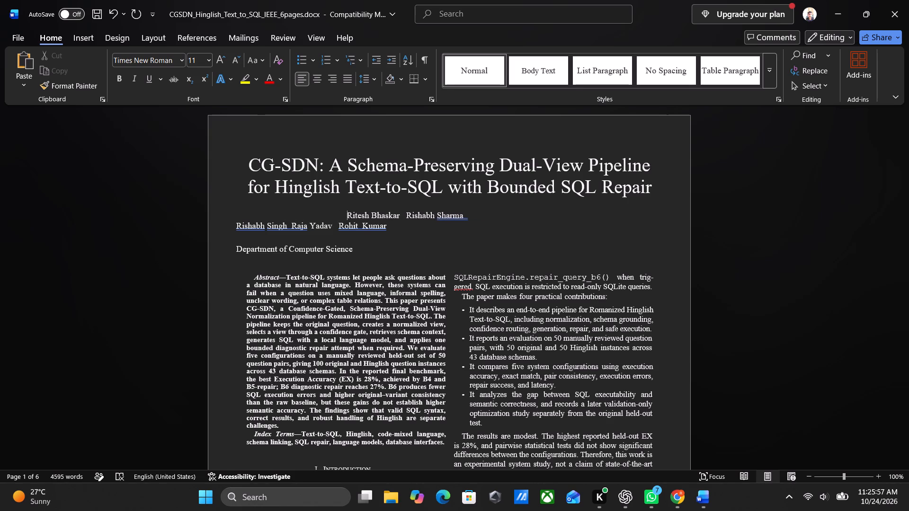
pyautogui.press('BackSpace')
pyautogui.press('BackSpace')
pyautogui.press('BackSpace')
pyautogui.press('BackSpace')
pyautogui.press('BackSpace')
pyautogui.press('BackSpace')
pyautogui.press('BackSpace')
pyautogui.press('BackSpace')
pyautogui.press('BackSpace')
pyautogui.press('BackSpace')
pyautogui.press('BackSpace')
pyautogui.press('BackSpace')
pyautogui.press('BackSpace')
pyautogui.press('BackSpace')
pyautogui.press('BackSpace')
pyautogui.press('BackSpace')
pyautogui.press('BackSpace')
pyautogui.press('BackSpace')
pyautogui.press('BackSpace')
pyautogui.press('BackSpace')
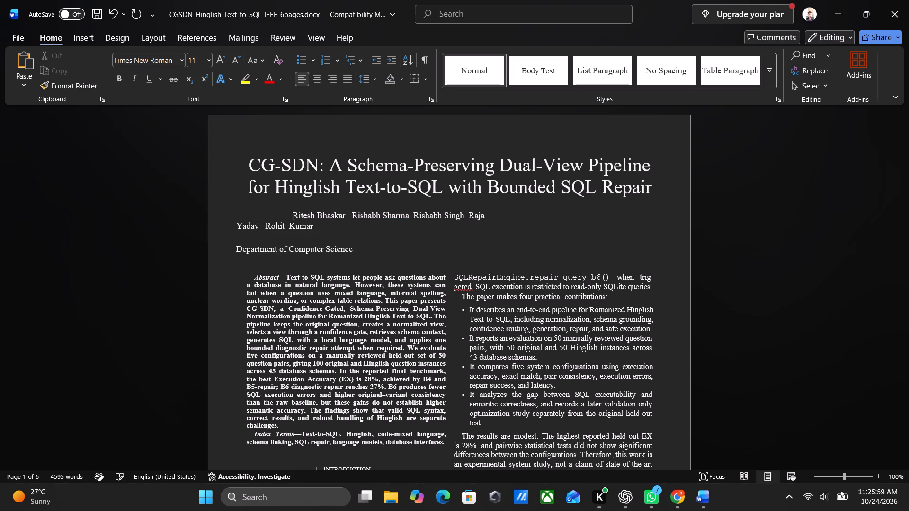
pyautogui.press('BackSpace')
pyautogui.press('BackSpace')
pyautogui.press('BackSpace')
pyautogui.press('BackSpace')
pyautogui.press('BackSpace')
pyautogui.press('BackSpace')
pyautogui.press('BackSpace')
pyautogui.press('BackSpace')
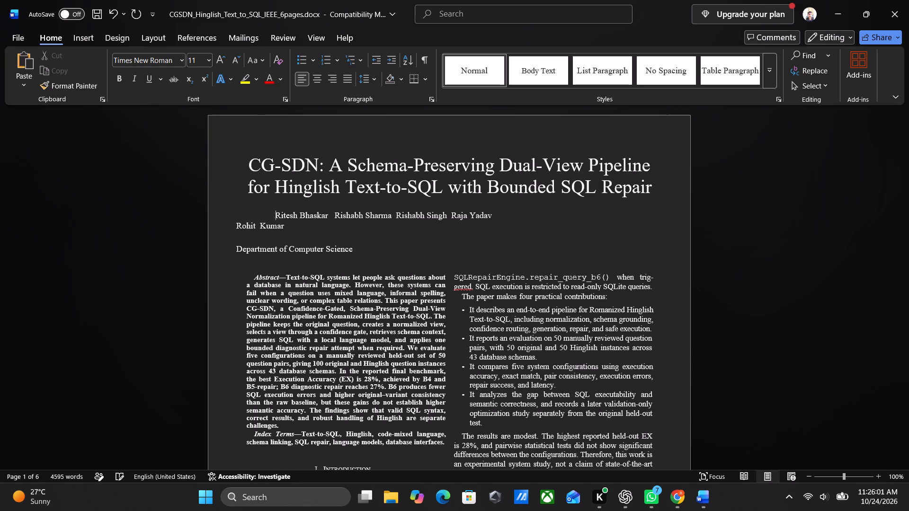
pyautogui.press('BackSpace')
pyautogui.press('BackSpace')
# Change the department line to read "Department of CSE(Artificial Intelligence)".
pyautogui.click(357, 247)
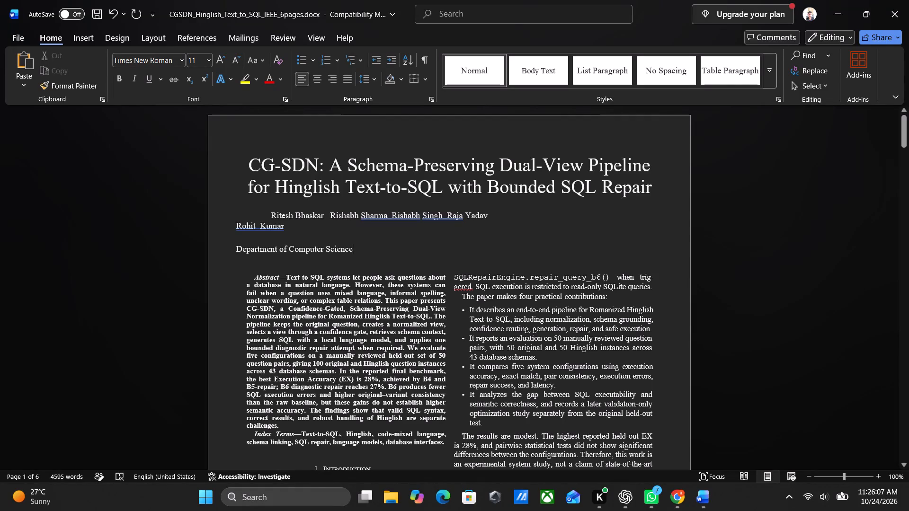
pyautogui.press('BackSpace')
pyautogui.press('BackSpace')
pyautogui.press('BackSpace')
pyautogui.press('BackSpace')
pyautogui.press('BackSpace')
pyautogui.press('BackSpace')
pyautogui.press('BackSpace')
pyautogui.press('BackSpace')
pyautogui.press('BackSpace')
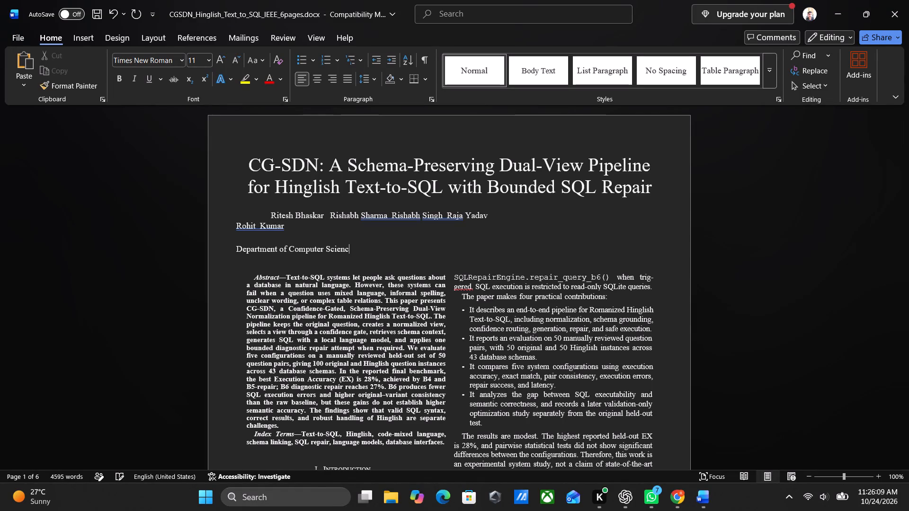
pyautogui.press('BackSpace')
pyautogui.press('BackSpace')
pyautogui.press('BackSpace')
pyautogui.press('BackSpace')
pyautogui.press('BackSpace')
pyautogui.press('BackSpace')
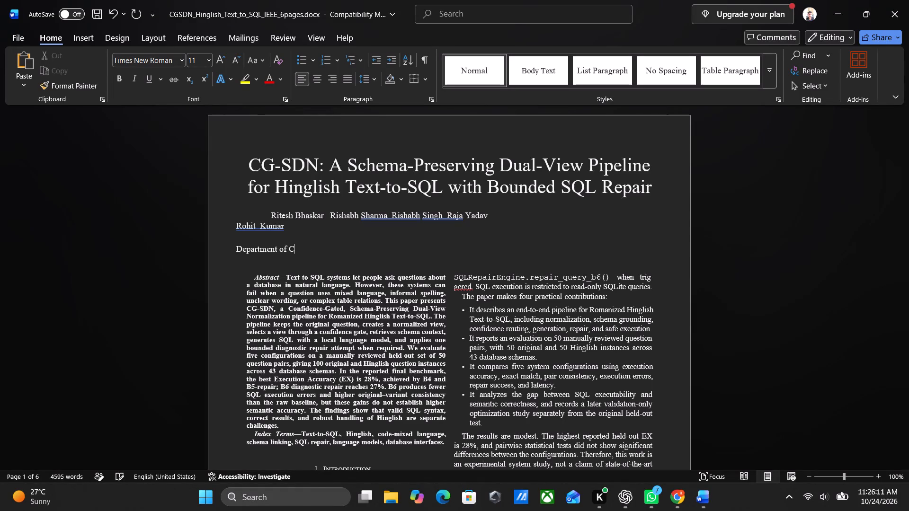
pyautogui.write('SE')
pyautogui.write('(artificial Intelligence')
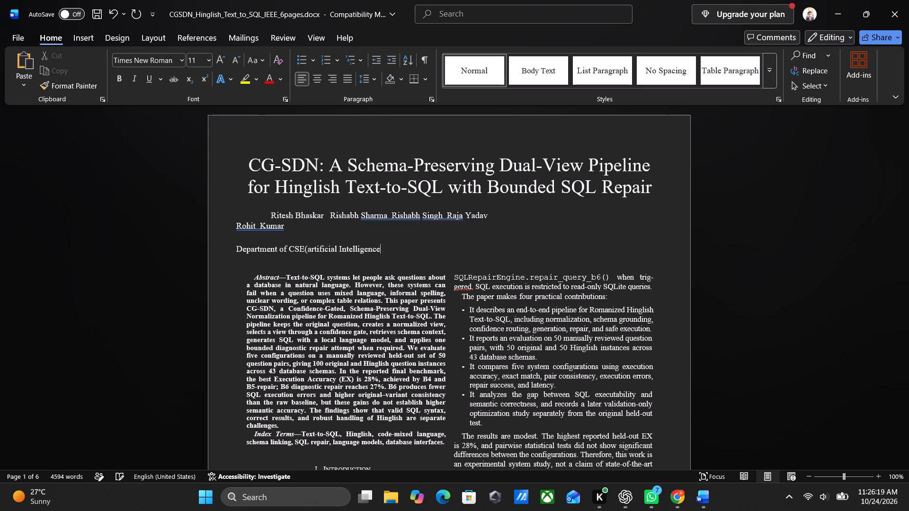
pyautogui.click(312, 248)
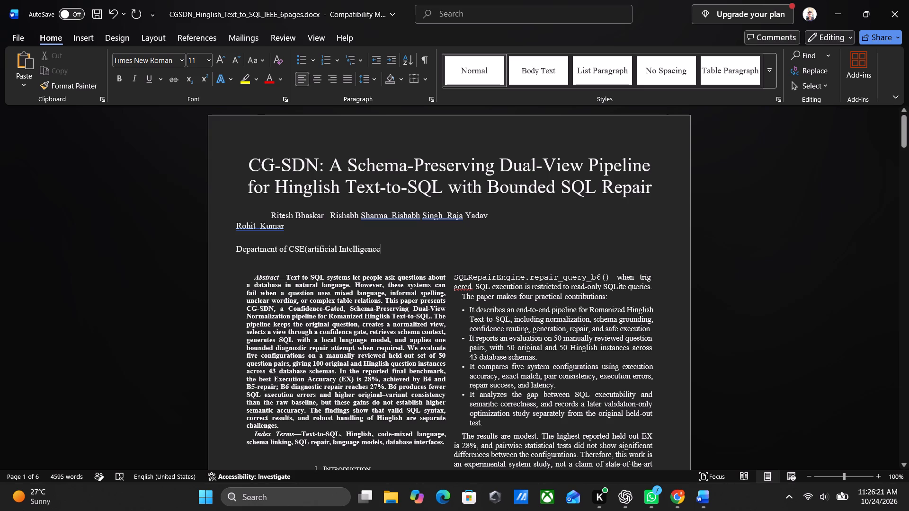
pyautogui.press('BackSpace')
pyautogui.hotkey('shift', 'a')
pyautogui.click(406, 251)
pyautogui.hotkey('shift', ')')
# Start a new line below the department with an opening curly brace and the first author's ID, followed by a comma.
pyautogui.press('Return')
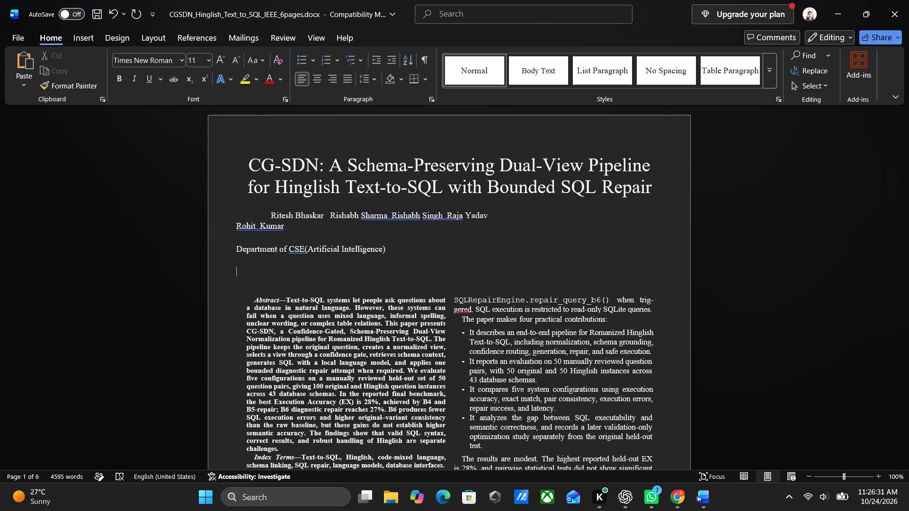
pyautogui.hotkey('shift', '{')
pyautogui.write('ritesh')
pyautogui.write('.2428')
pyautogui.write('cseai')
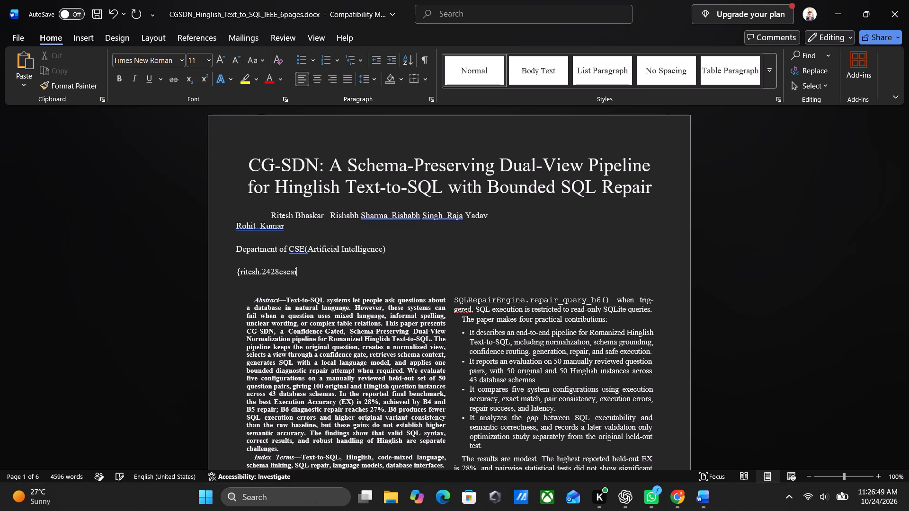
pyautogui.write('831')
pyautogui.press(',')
# Add the second author's ID to the braced list, with a space after the preceding comma, and end it with a comma and space.
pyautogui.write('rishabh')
pyautogui.click(311, 271)
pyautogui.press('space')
pyautogui.press('Right')
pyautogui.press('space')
pyautogui.press('Left')
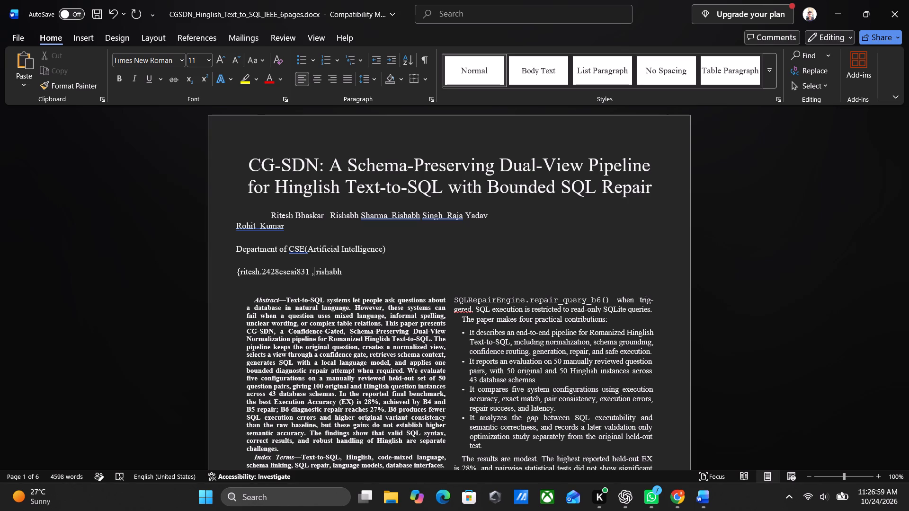
pyautogui.press('Left')
pyautogui.press('BackSpace')
pyautogui.press('Right')
pyautogui.press('Right')
pyautogui.press('Right')
pyautogui.press('Right')
pyautogui.press('Right')
pyautogui.press('Right')
pyautogui.press('Right')
pyautogui.press('Right')
pyautogui.press('Right')
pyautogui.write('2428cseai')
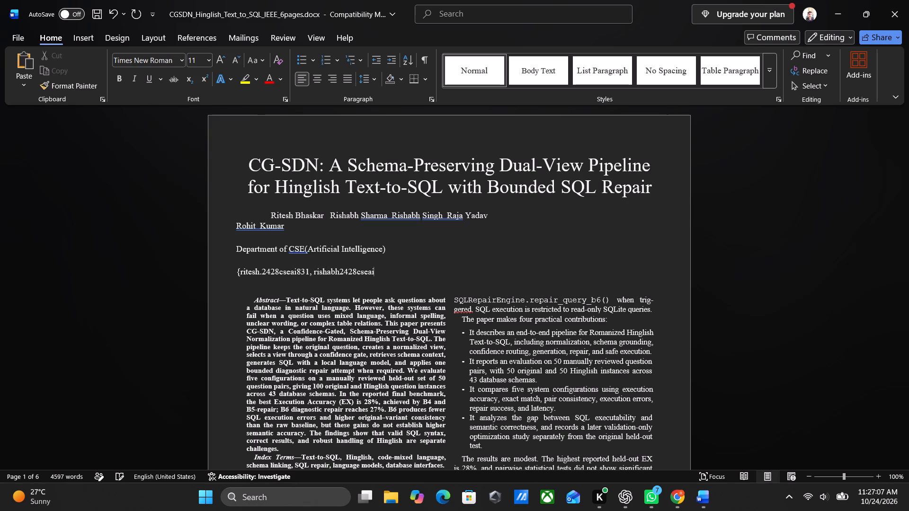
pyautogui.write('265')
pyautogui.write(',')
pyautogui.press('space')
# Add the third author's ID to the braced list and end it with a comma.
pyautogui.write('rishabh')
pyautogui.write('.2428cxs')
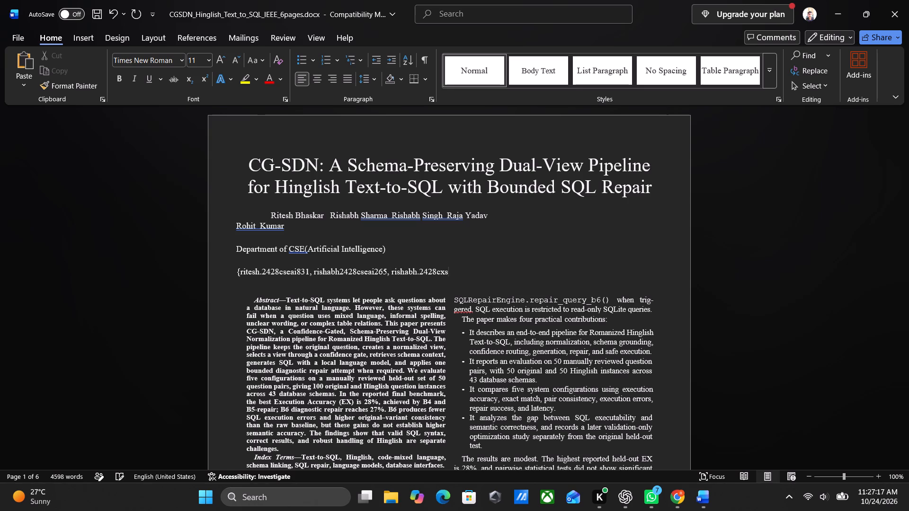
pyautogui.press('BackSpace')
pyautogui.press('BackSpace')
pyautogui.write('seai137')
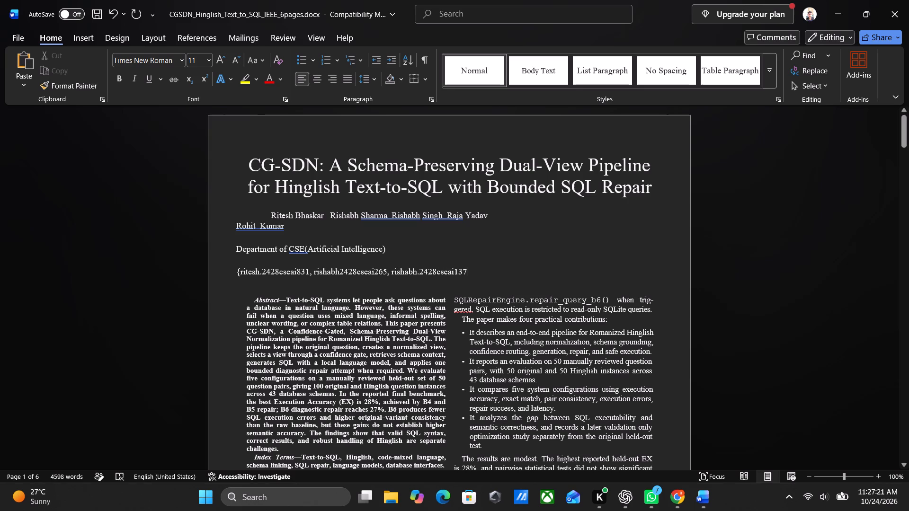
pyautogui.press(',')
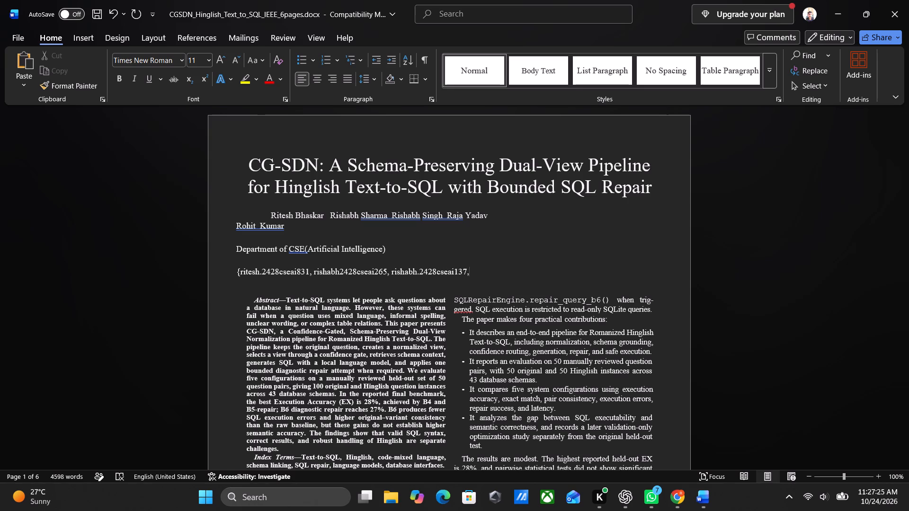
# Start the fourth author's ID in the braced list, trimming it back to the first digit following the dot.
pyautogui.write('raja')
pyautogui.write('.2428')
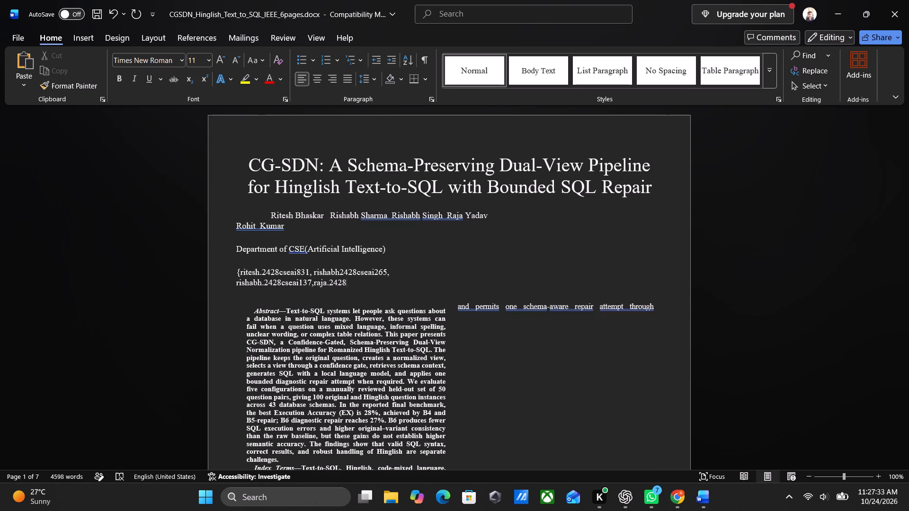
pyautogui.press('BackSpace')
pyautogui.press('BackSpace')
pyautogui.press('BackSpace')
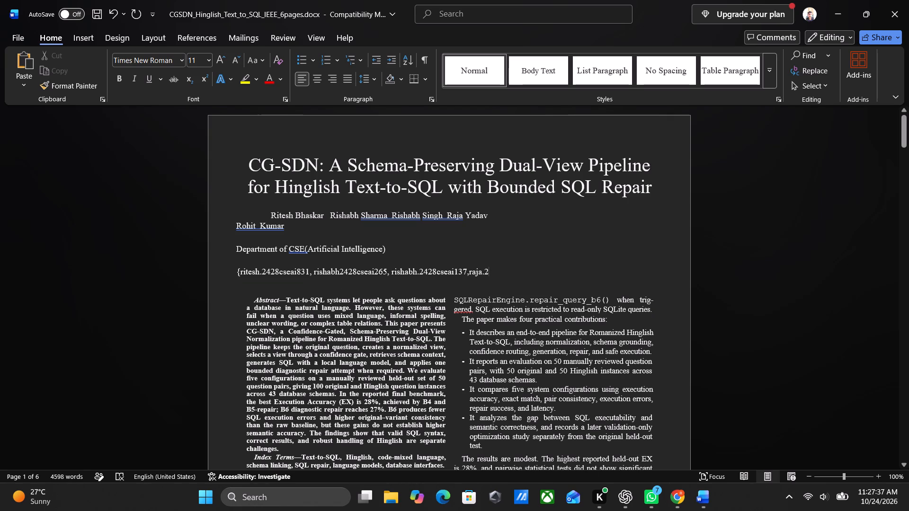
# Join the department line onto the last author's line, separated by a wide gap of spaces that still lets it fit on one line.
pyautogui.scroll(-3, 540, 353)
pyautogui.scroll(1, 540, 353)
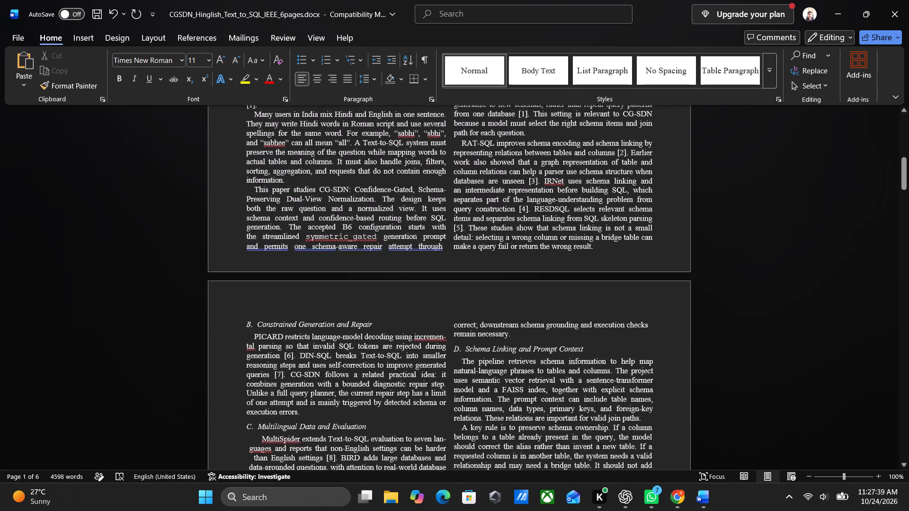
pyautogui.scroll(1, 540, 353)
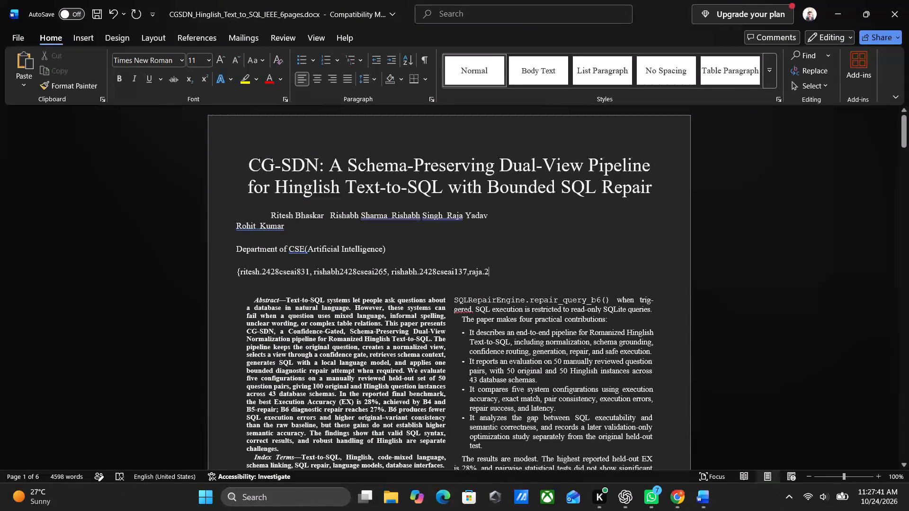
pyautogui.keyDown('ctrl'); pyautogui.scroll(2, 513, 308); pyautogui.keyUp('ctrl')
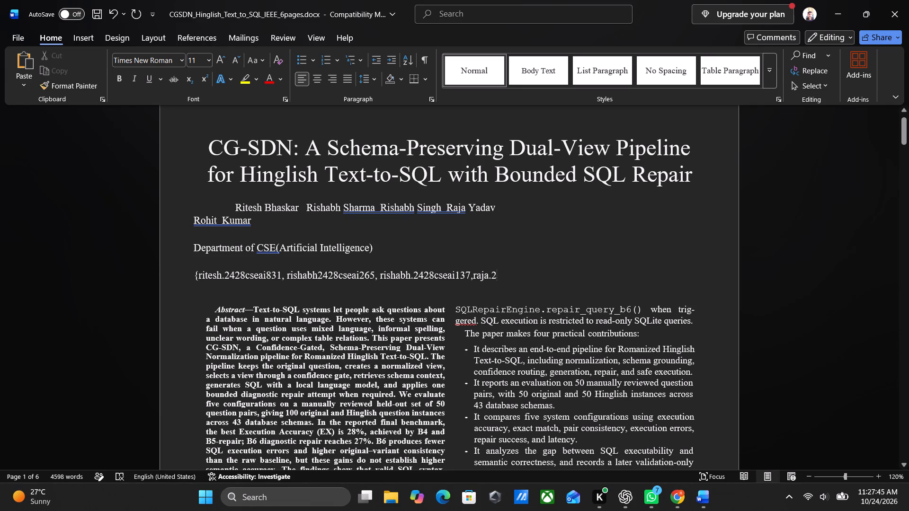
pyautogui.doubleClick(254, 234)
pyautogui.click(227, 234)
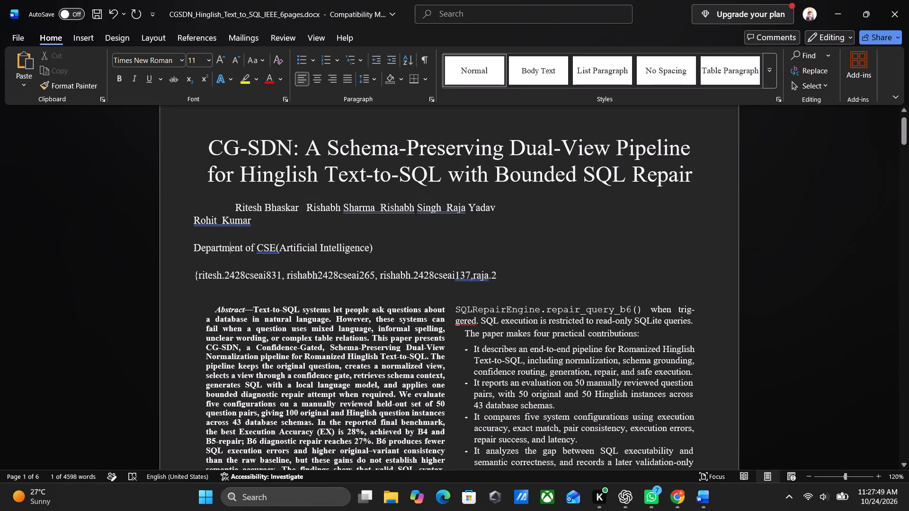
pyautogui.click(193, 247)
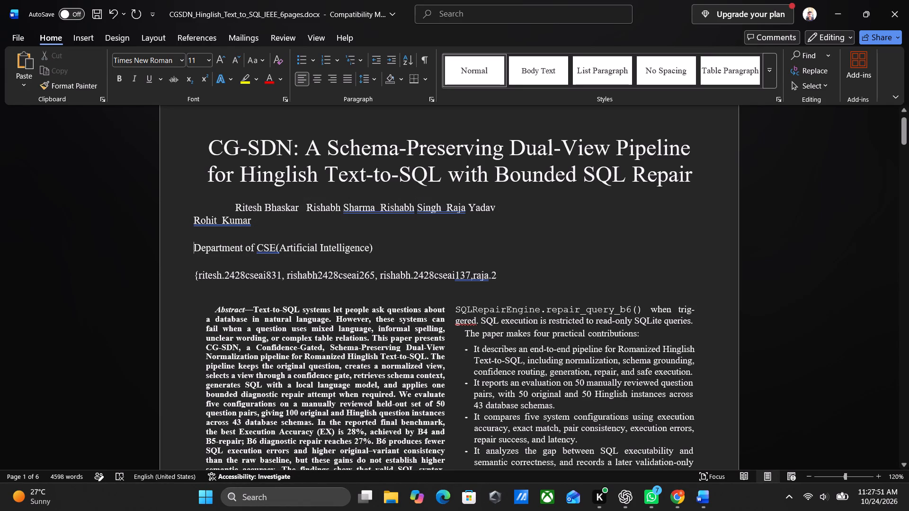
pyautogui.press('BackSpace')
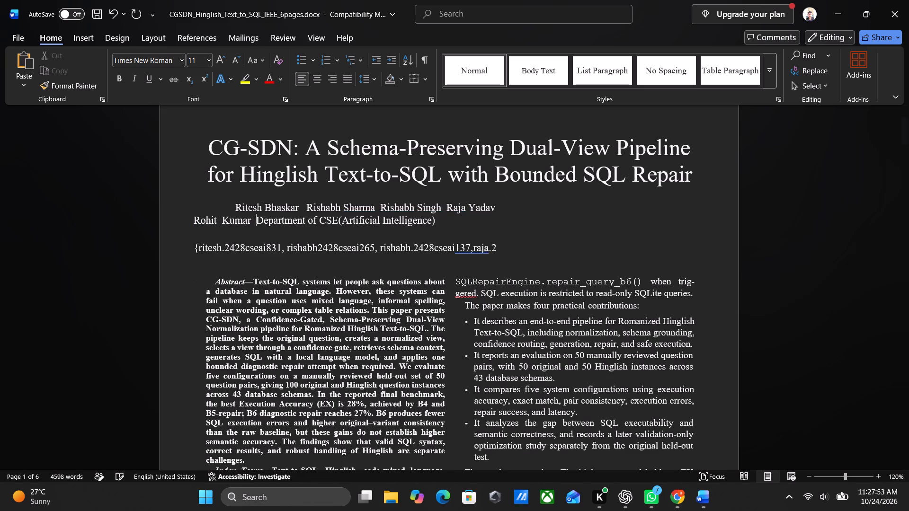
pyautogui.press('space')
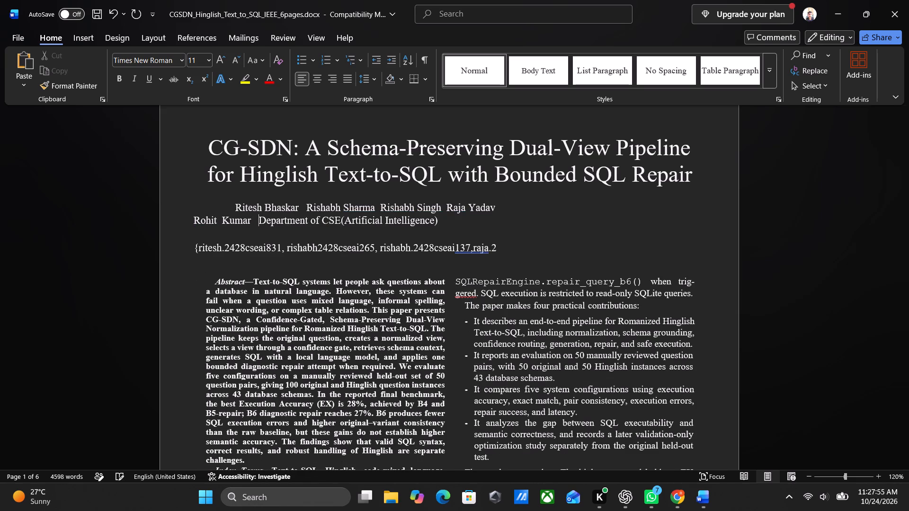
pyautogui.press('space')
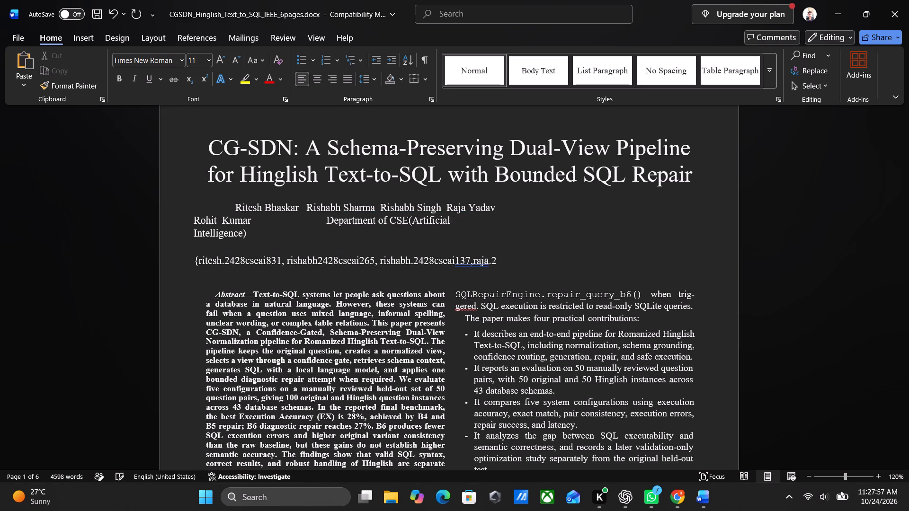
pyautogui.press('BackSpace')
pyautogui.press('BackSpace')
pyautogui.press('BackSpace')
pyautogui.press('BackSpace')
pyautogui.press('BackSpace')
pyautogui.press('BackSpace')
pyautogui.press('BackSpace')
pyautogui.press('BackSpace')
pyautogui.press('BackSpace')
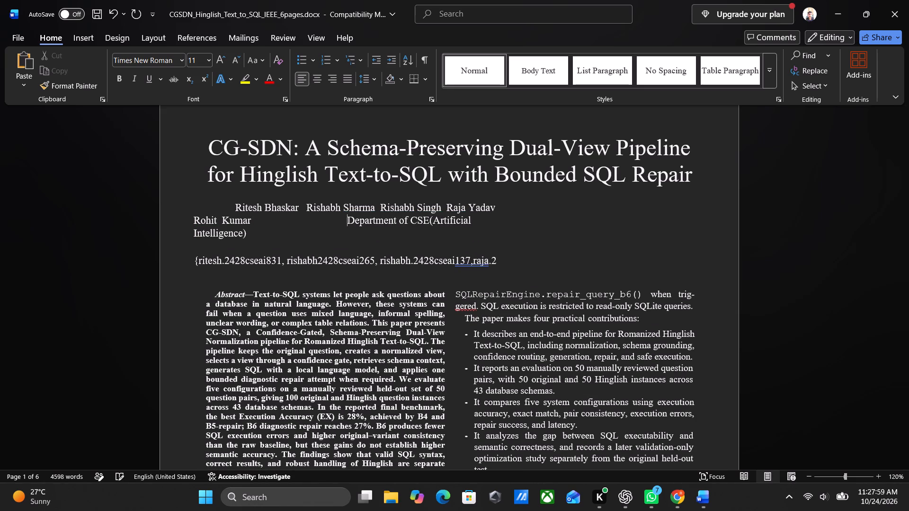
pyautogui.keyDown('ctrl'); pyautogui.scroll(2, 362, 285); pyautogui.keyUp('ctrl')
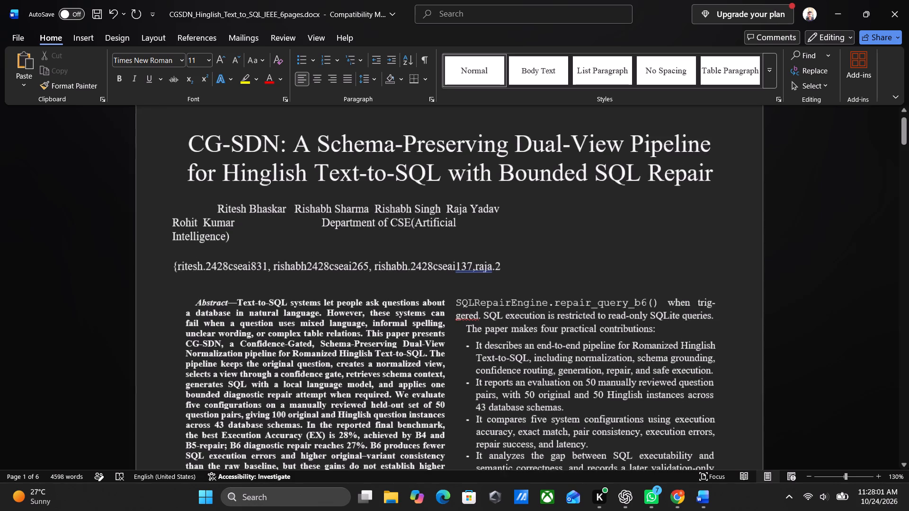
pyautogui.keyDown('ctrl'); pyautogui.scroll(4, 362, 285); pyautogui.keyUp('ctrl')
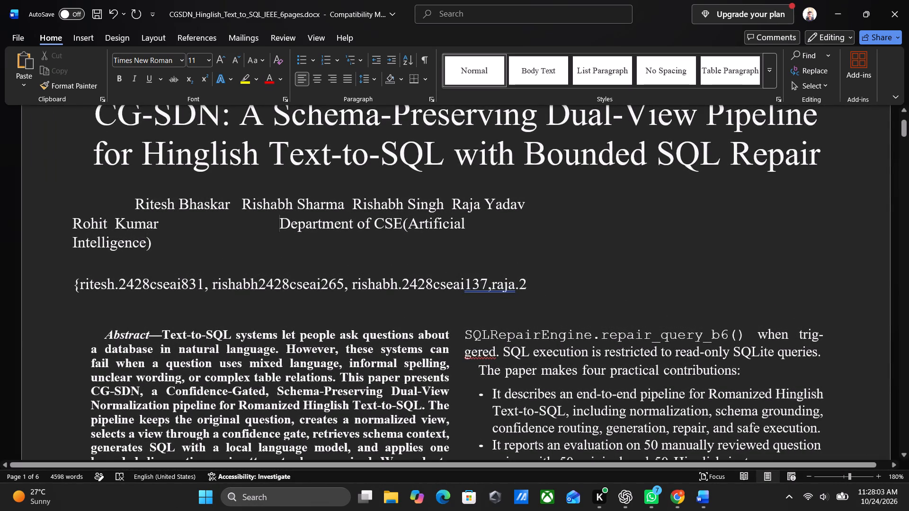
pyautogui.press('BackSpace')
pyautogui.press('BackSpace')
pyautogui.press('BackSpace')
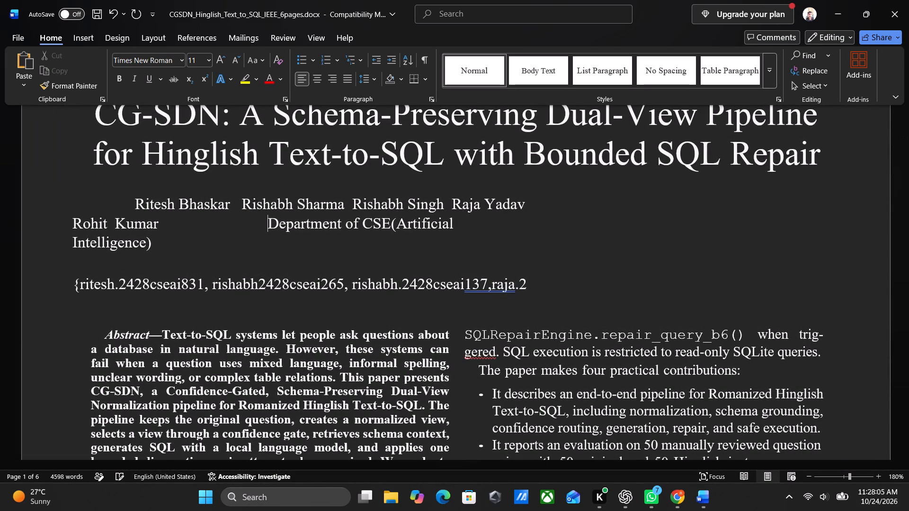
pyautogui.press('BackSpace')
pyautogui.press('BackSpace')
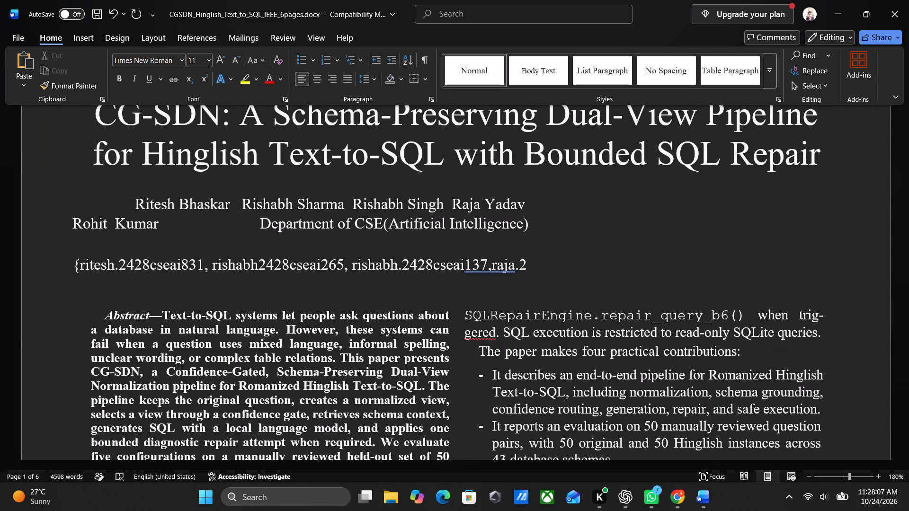
# Reduce the first author line's indent by removing six leading spaces, keeping the last author's name on the second line.
pyautogui.click(75, 224)
pyautogui.press('BackSpace')
pyautogui.press('BackSpace')
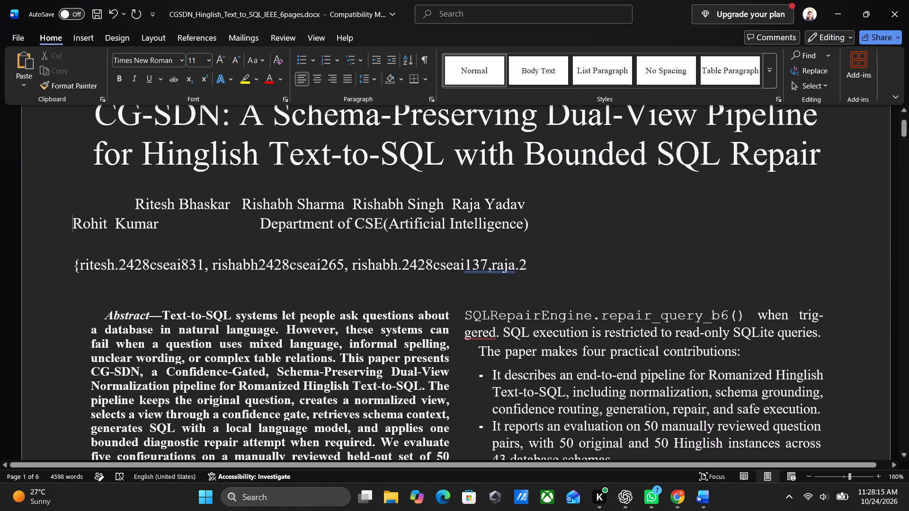
pyautogui.click(136, 199)
pyautogui.press('BackSpace')
pyautogui.press('BackSpace')
pyautogui.press('BackSpace')
pyautogui.press('BackSpace')
pyautogui.press('BackSpace')
pyautogui.press('BackSpace')
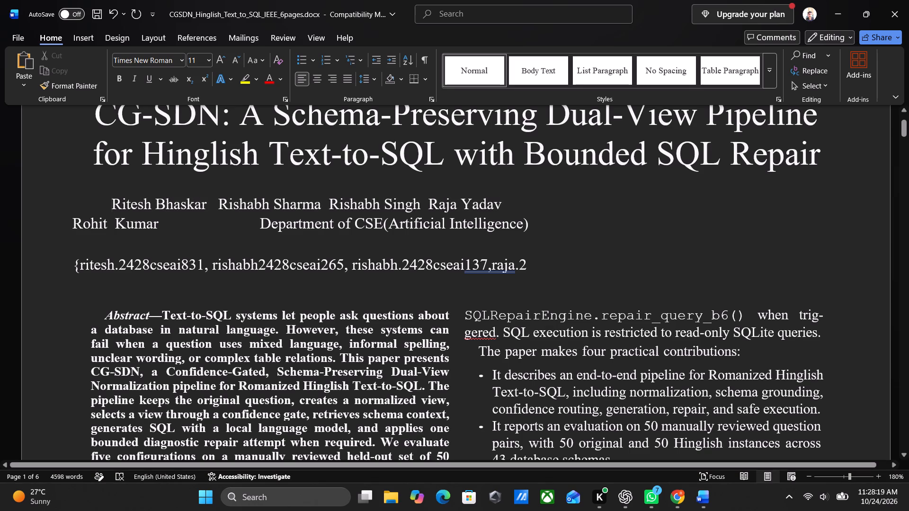
pyautogui.click(74, 221)
pyautogui.press('BackSpace')
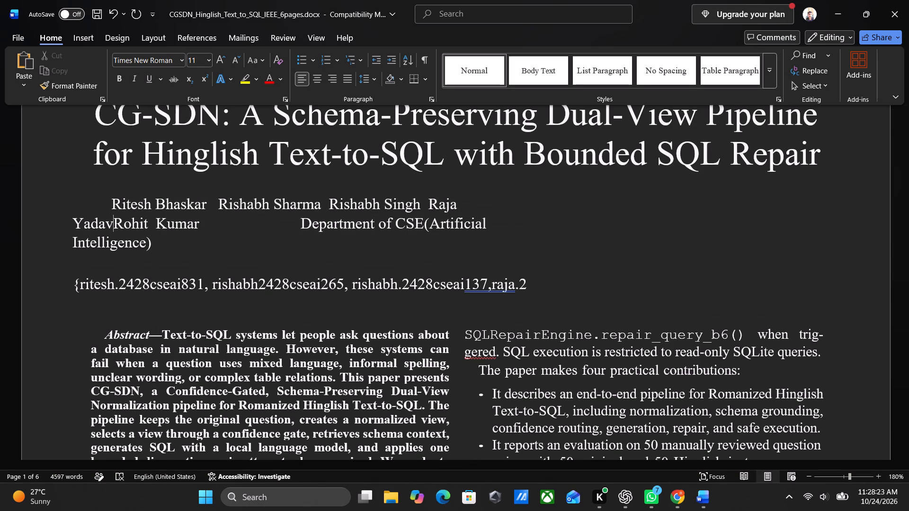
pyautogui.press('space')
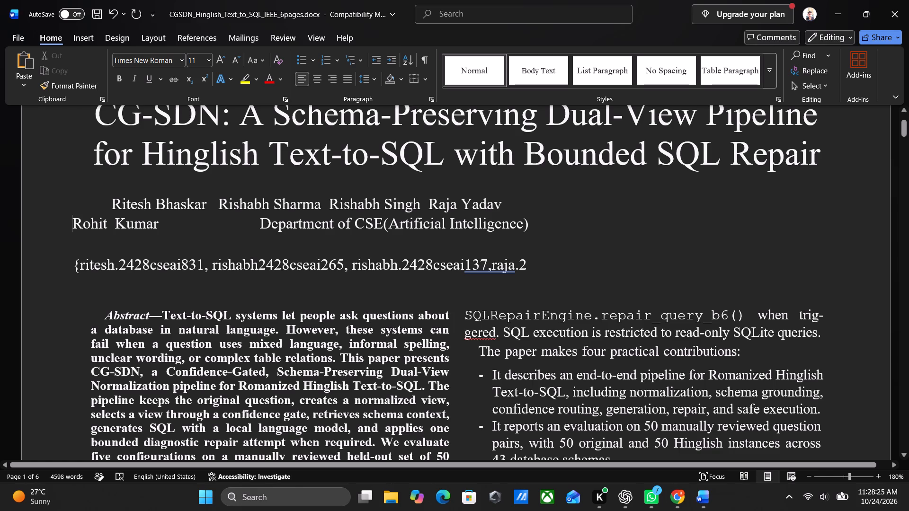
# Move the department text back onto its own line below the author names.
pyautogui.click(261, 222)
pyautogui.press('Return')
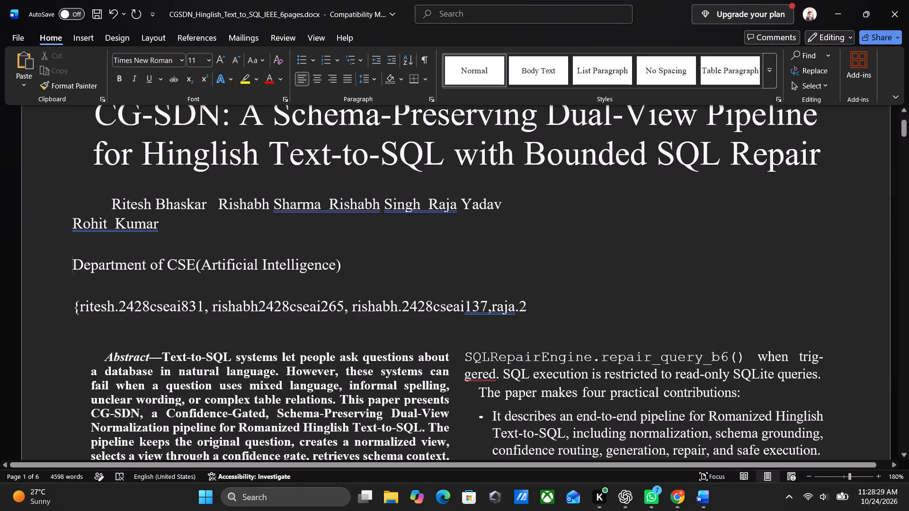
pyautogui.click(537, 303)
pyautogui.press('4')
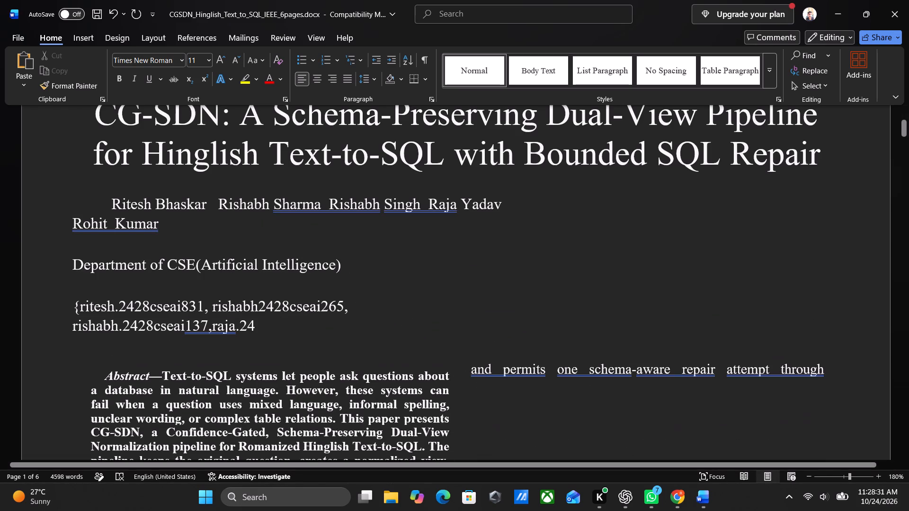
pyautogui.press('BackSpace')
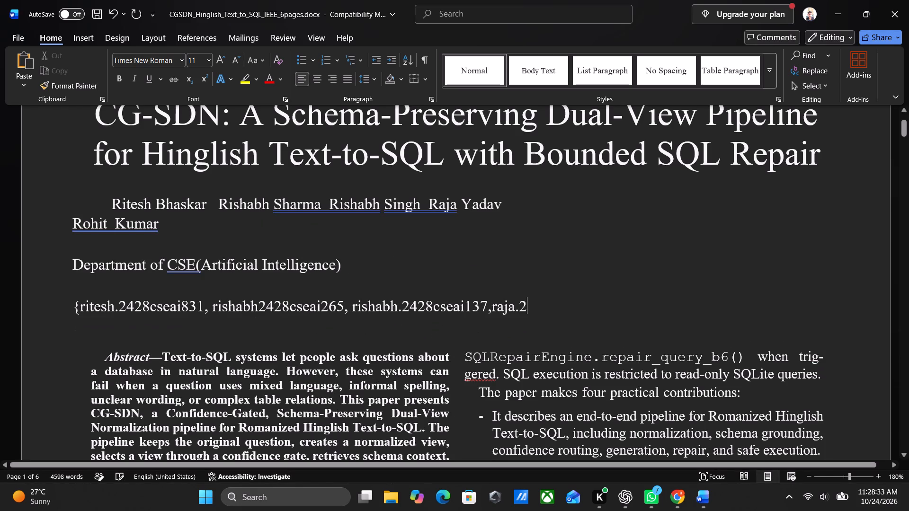
# Delete the entire braced author-ID list below the department line, leaving that line empty.
pyautogui.keyDown('ctrl'); pyautogui.scroll(-5, 668, 303); pyautogui.keyUp('ctrl')
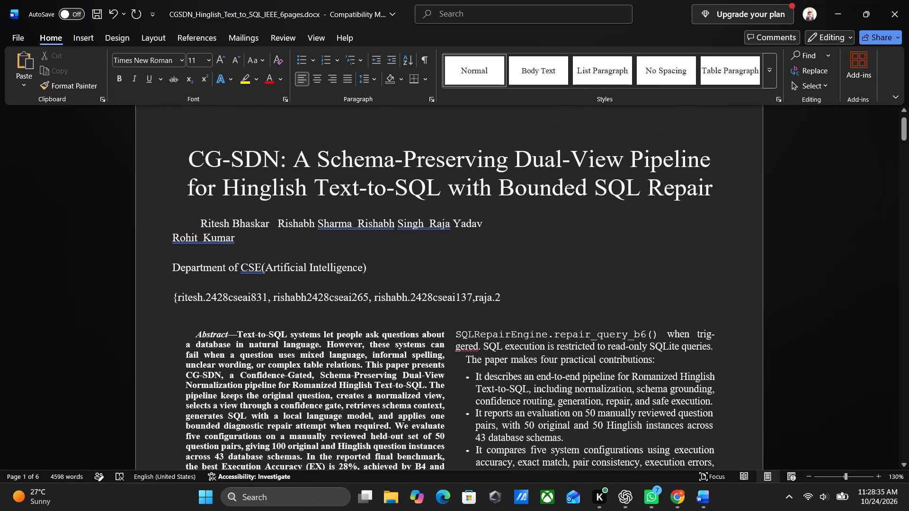
pyautogui.press('BackSpace')
pyautogui.press('BackSpace')
pyautogui.press('BackSpace')
pyautogui.press('BackSpace')
pyautogui.press('BackSpace')
pyautogui.press('BackSpace')
pyautogui.press('BackSpace')
pyautogui.press('BackSpace')
pyautogui.press('BackSpace')
pyautogui.press('BackSpace')
pyautogui.press('BackSpace')
pyautogui.press('BackSpace')
pyautogui.press('BackSpace')
pyautogui.press('BackSpace')
pyautogui.press('BackSpace')
pyautogui.press('BackSpace')
pyautogui.press('BackSpace')
pyautogui.press('BackSpace')
pyautogui.press('BackSpace')
pyautogui.press('BackSpace')
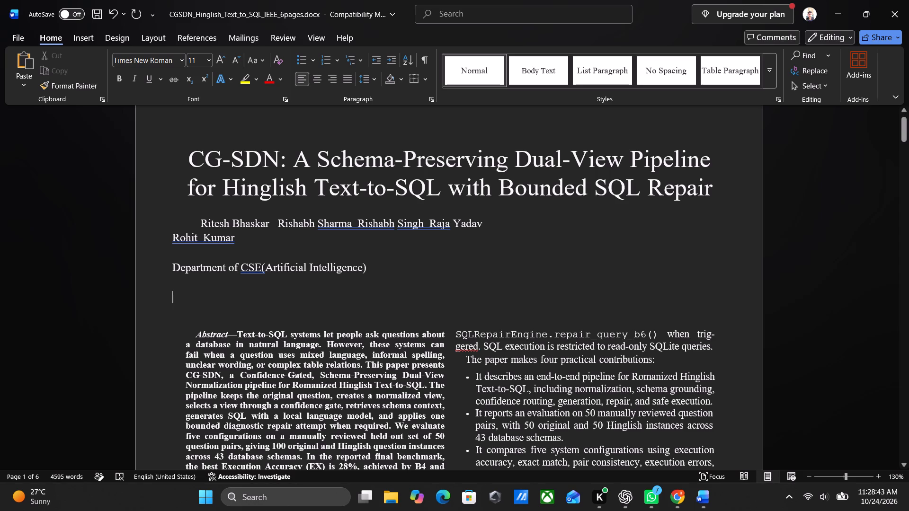
# Set the font size of all five author names below the paper title to 16.
pyautogui.moveTo(195, 224); pyautogui.dragTo(263, 252)
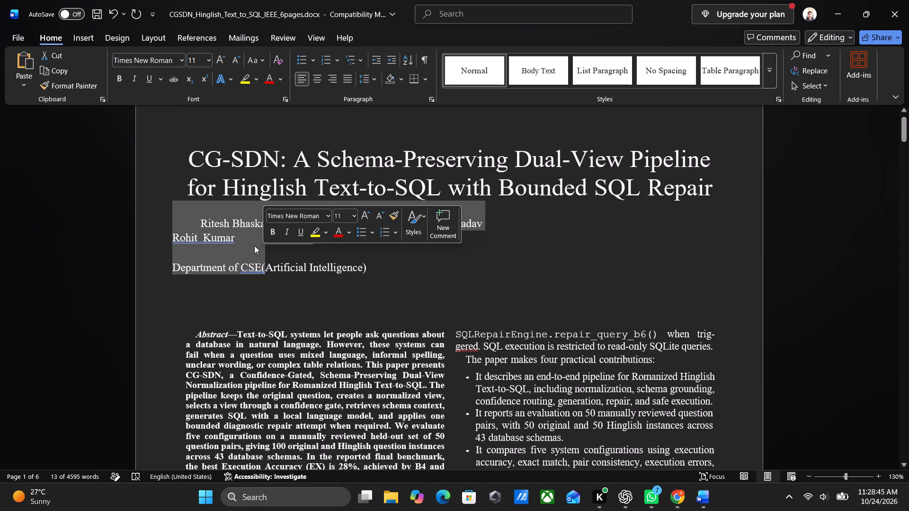
pyautogui.click(248, 247)
pyautogui.moveTo(197, 217); pyautogui.dragTo(229, 236)
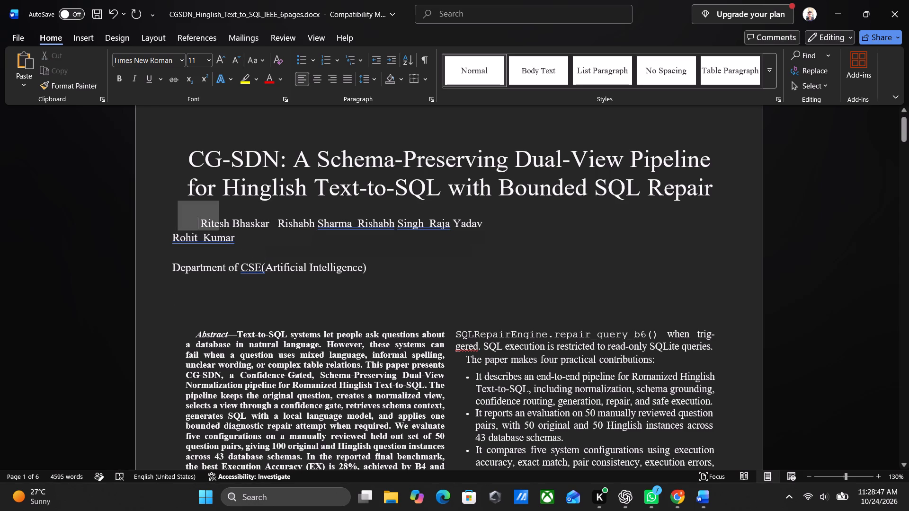
pyautogui.moveTo(229, 236); pyautogui.dragTo(243, 242)
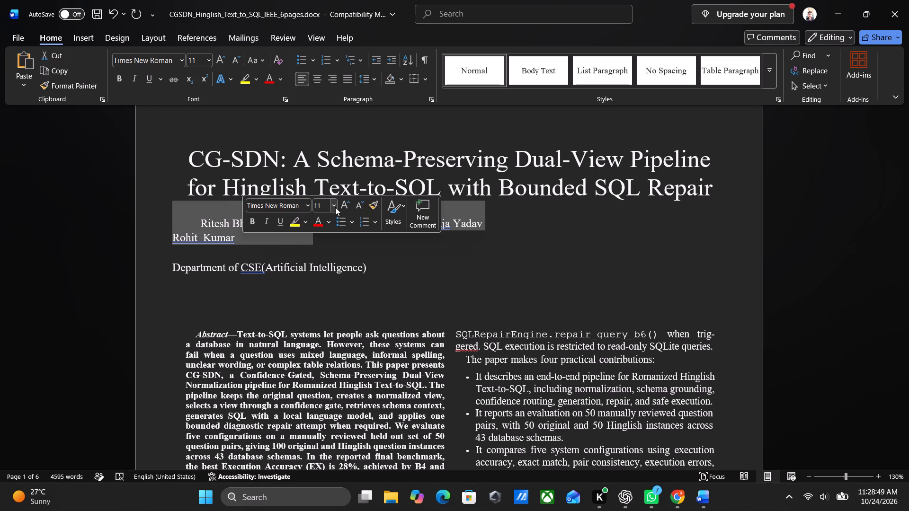
pyautogui.click(335, 207)
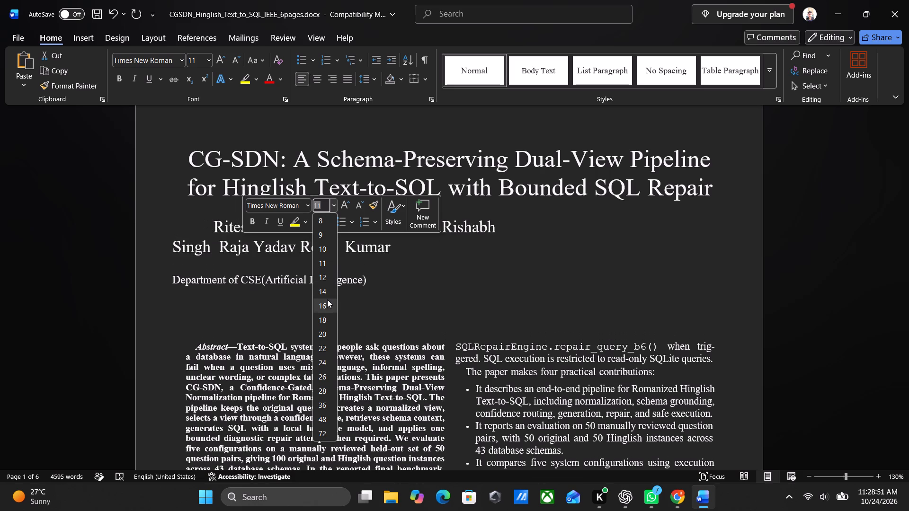
pyautogui.click(327, 300)
pyautogui.click(427, 308)
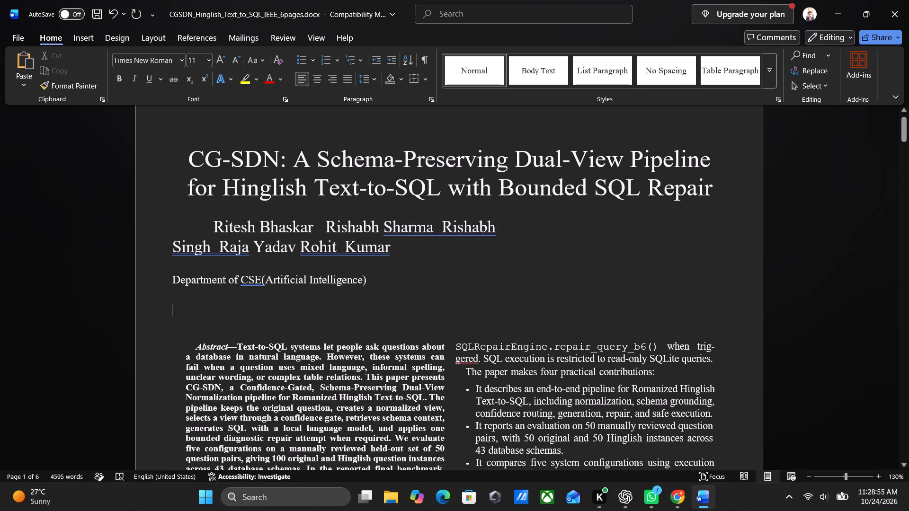
# Examine the author block and the overall page layout of the whole paper.
pyautogui.moveTo(396, 259); pyautogui.dragTo(235, 223)
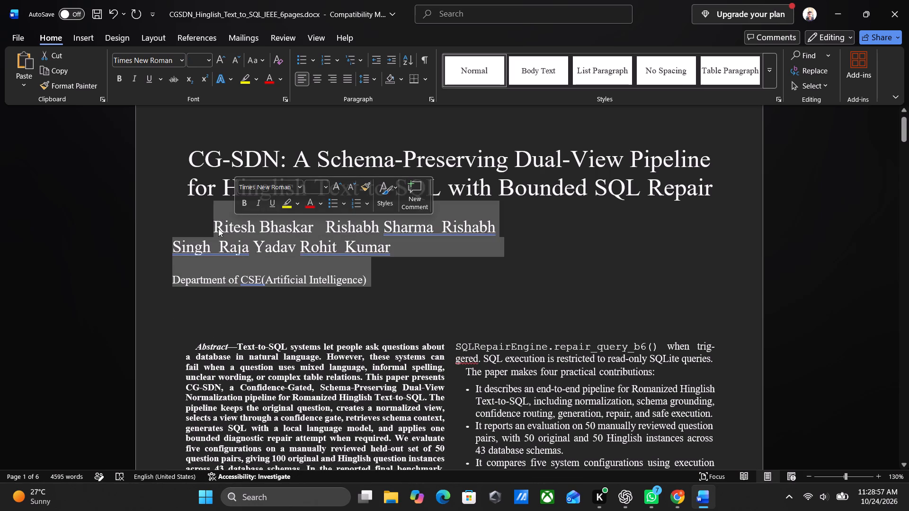
pyautogui.click(212, 223)
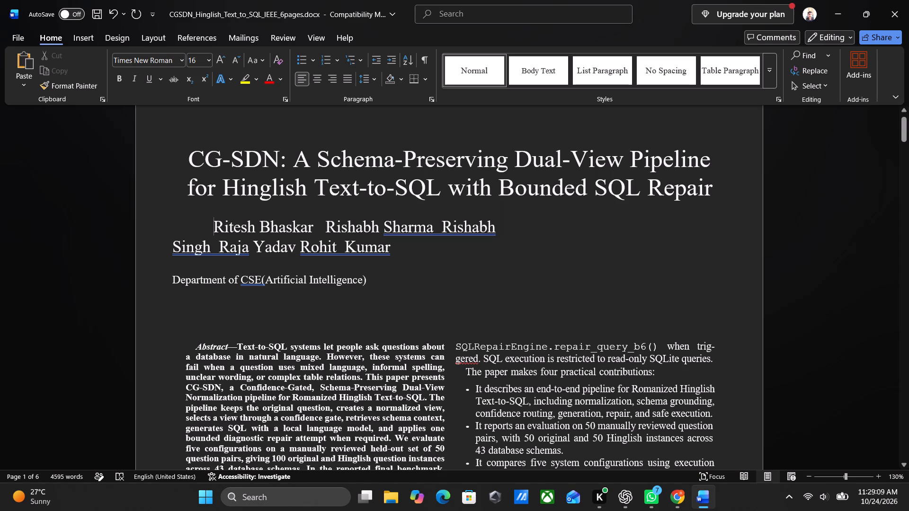
pyautogui.keyDown('ctrl'); pyautogui.scroll(-6, 399, 281); pyautogui.keyUp('ctrl')
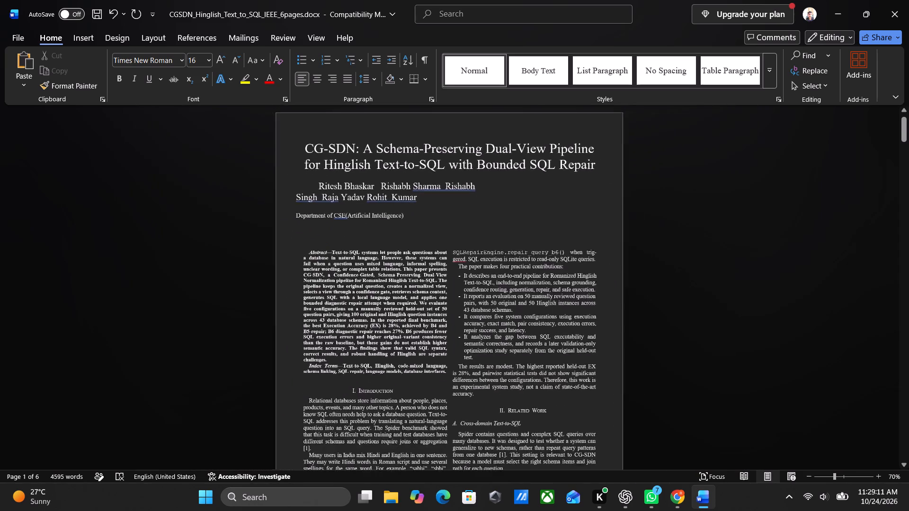
pyautogui.scroll(-3, 399, 281)
pyautogui.keyDown('ctrl'); pyautogui.scroll(-3, 399, 281); pyautogui.keyUp('ctrl')
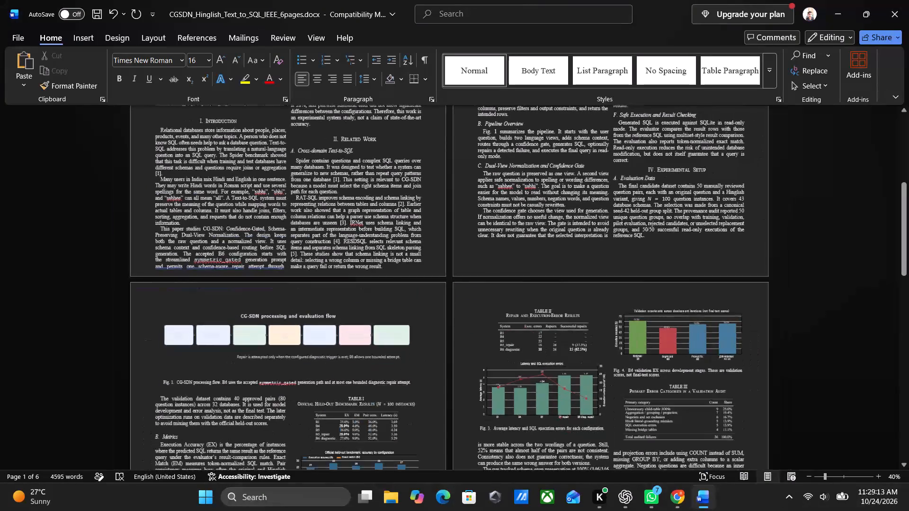
pyautogui.keyDown('ctrl'); pyautogui.scroll(-2, 399, 281); pyautogui.keyUp('ctrl')
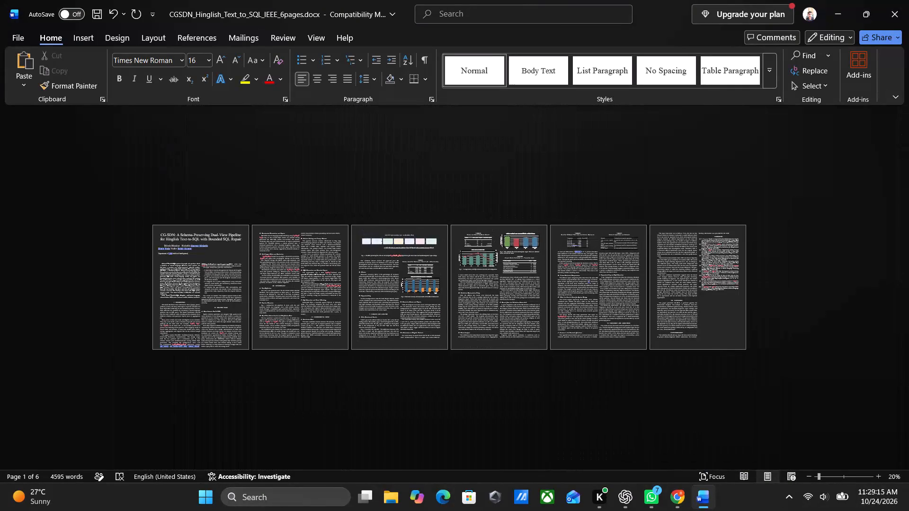
pyautogui.keyDown('ctrl'); pyautogui.scroll(8, 399, 281); pyautogui.keyUp('ctrl')
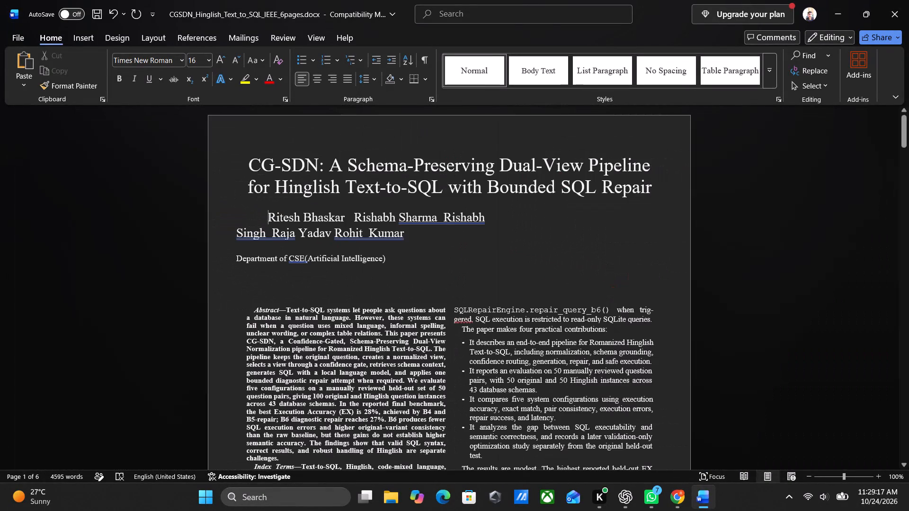
pyautogui.keyDown('ctrl'); pyautogui.scroll(1, 399, 281); pyautogui.keyUp('ctrl')
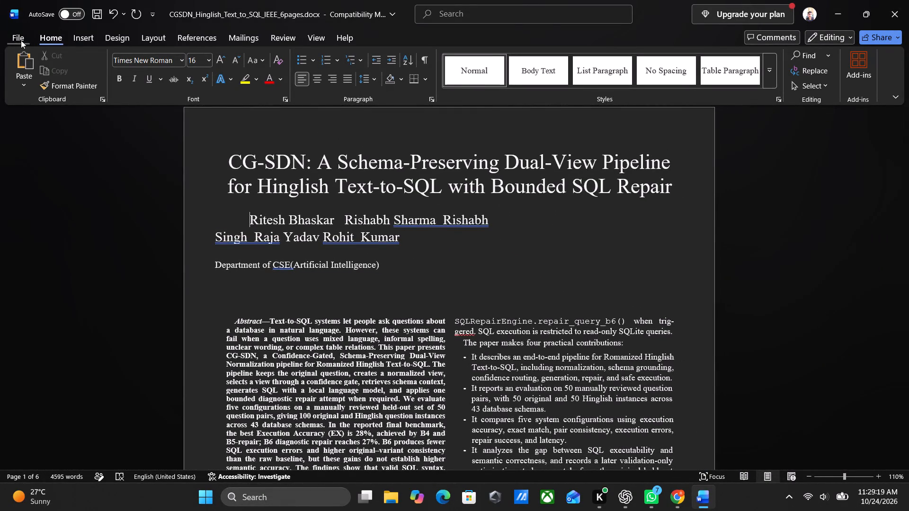
# Save the paper as a Word document named CGSDN_Final.docx in the Downloads folder, accepting the upgrade to the newest file format.
pyautogui.click(19, 39)
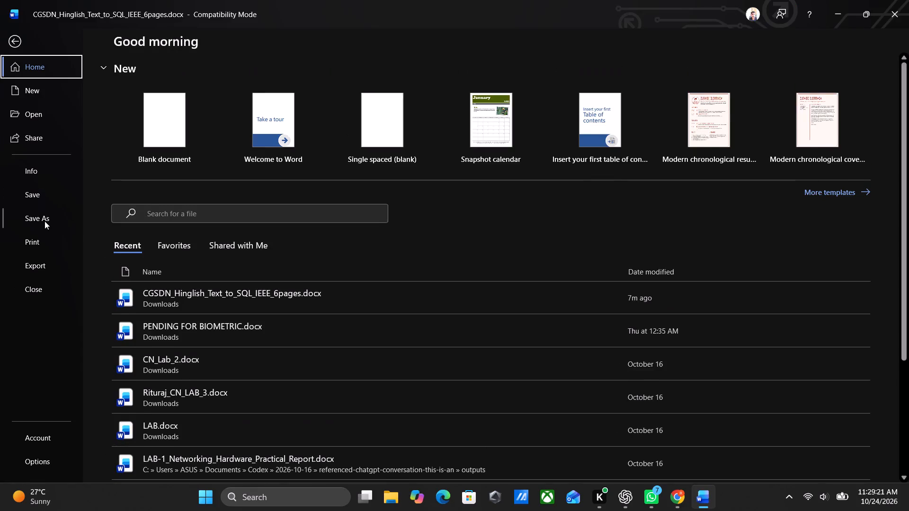
pyautogui.click(45, 221)
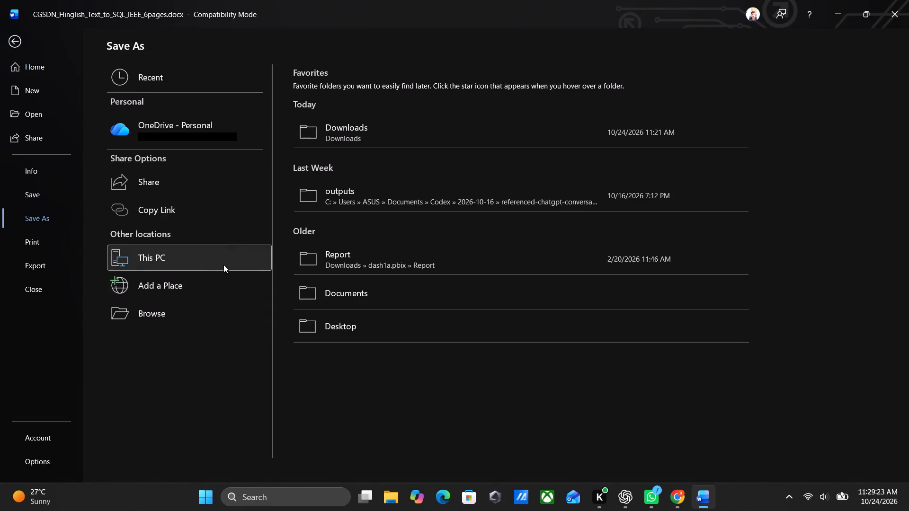
pyautogui.click(223, 264)
pyautogui.click(370, 141)
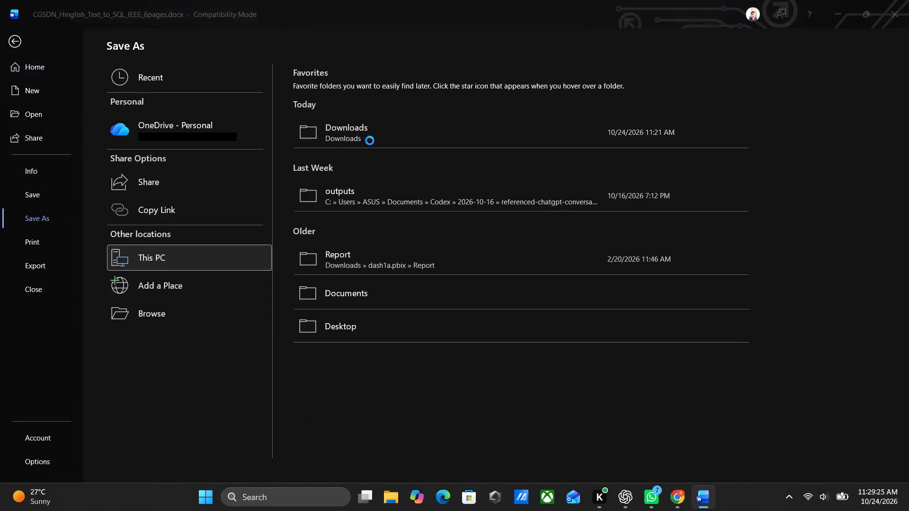
pyautogui.scroll(8, 64, 137)
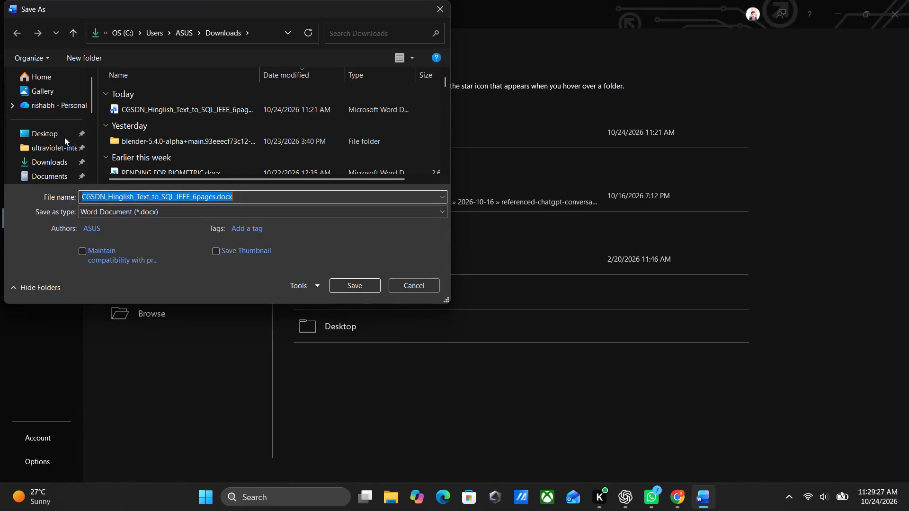
pyautogui.click(53, 165)
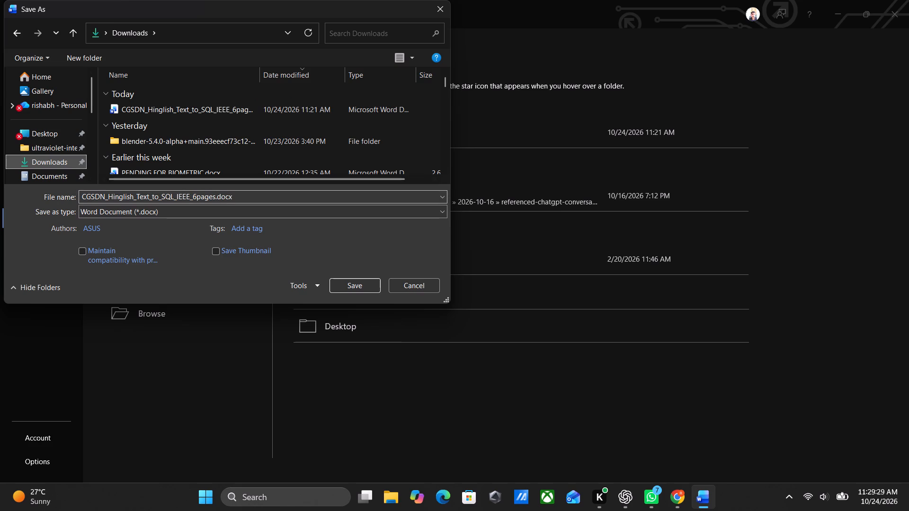
pyautogui.click(214, 198)
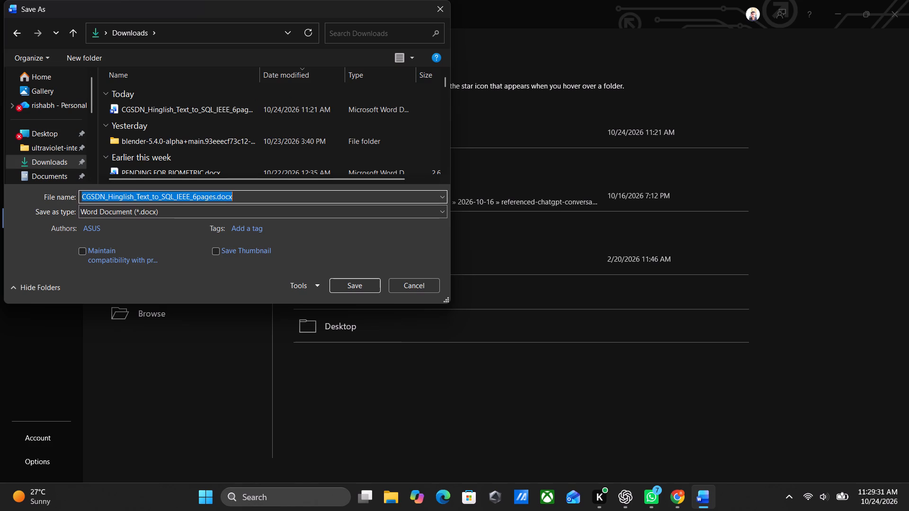
pyautogui.click(216, 197)
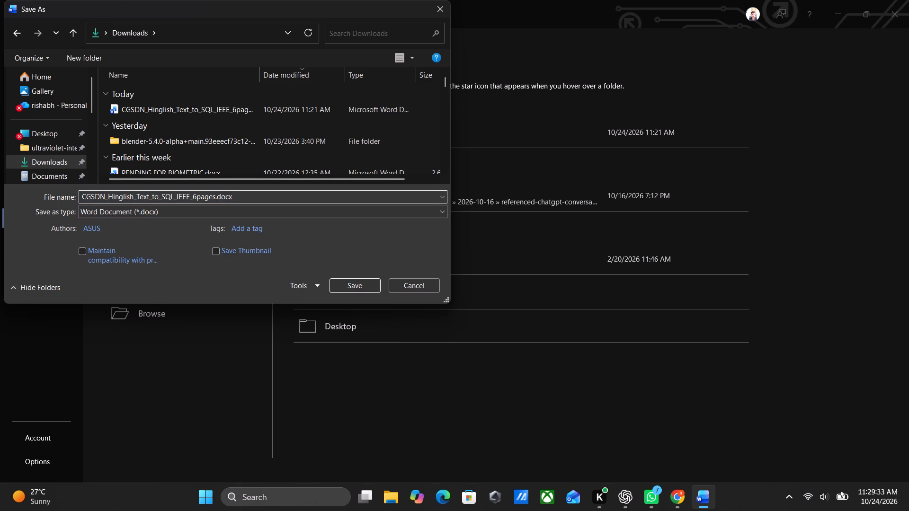
pyautogui.moveTo(216, 197); pyautogui.dragTo(73, 198)
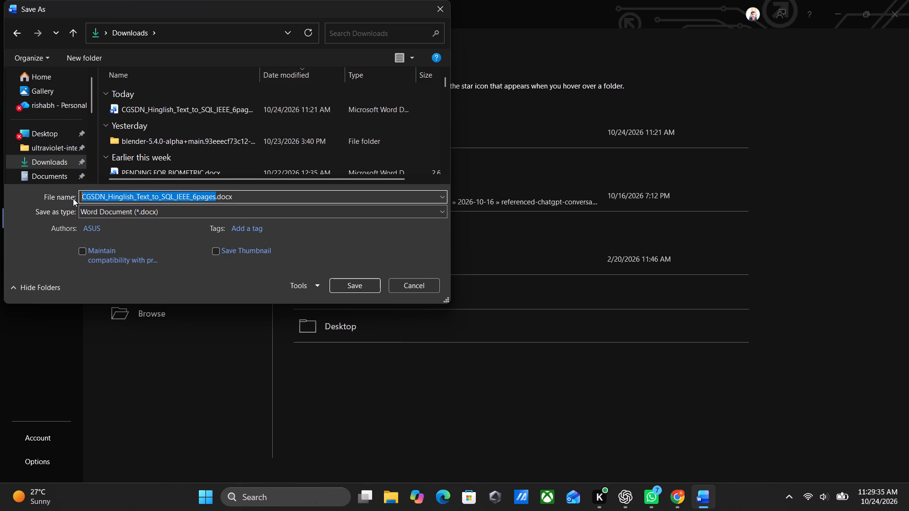
pyautogui.click(214, 196)
pyautogui.moveTo(214, 196); pyautogui.dragTo(192, 196)
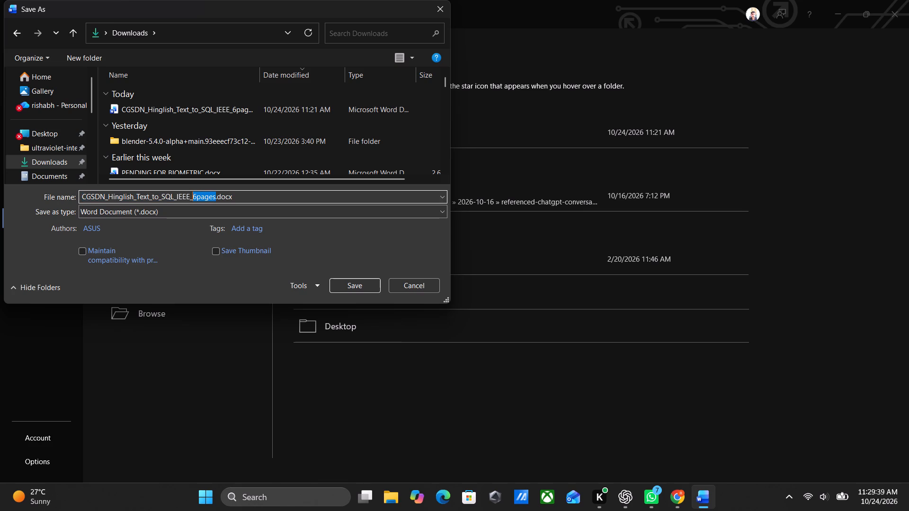
pyautogui.moveTo(192, 196); pyautogui.dragTo(193, 197)
pyautogui.press('BackSpace')
pyautogui.press('BackSpace')
pyautogui.press('BackSpace')
pyautogui.press('BackSpace')
pyautogui.press('BackSpace')
pyautogui.press('BackSpace')
pyautogui.press('BackSpace')
pyautogui.press('BackSpace')
pyautogui.press('BackSpace')
pyautogui.press('BackSpace')
pyautogui.press('BackSpace')
pyautogui.press('BackSpace')
pyautogui.press('BackSpace')
pyautogui.press('BackSpace')
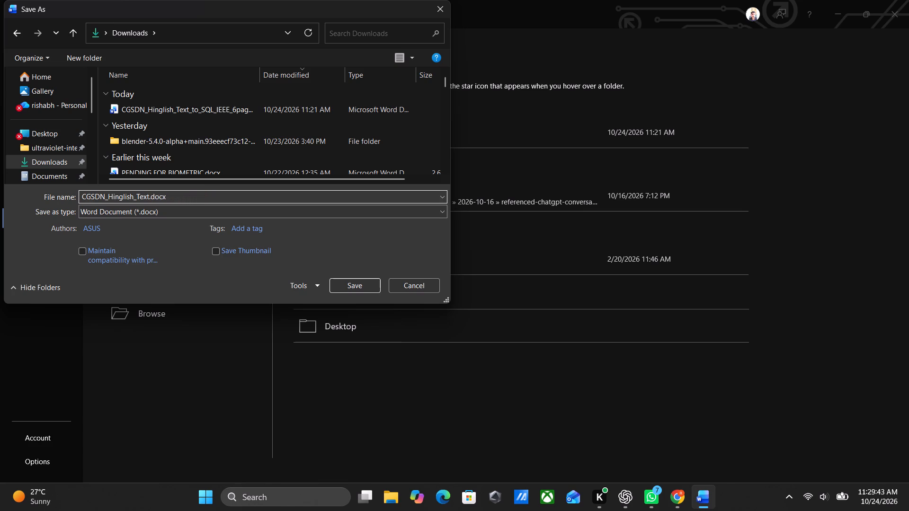
pyautogui.press('BackSpace')
pyautogui.press('BackSpace')
pyautogui.press('BackSpace')
pyautogui.press('BackSpace')
pyautogui.press('BackSpace')
pyautogui.press('BackSpace')
pyautogui.press('BackSpace')
pyautogui.press('BackSpace')
pyautogui.press('BackSpace')
pyautogui.press('BackSpace')
pyautogui.press('BackSpace')
pyautogui.press('BackSpace')
pyautogui.press('BackSpace')
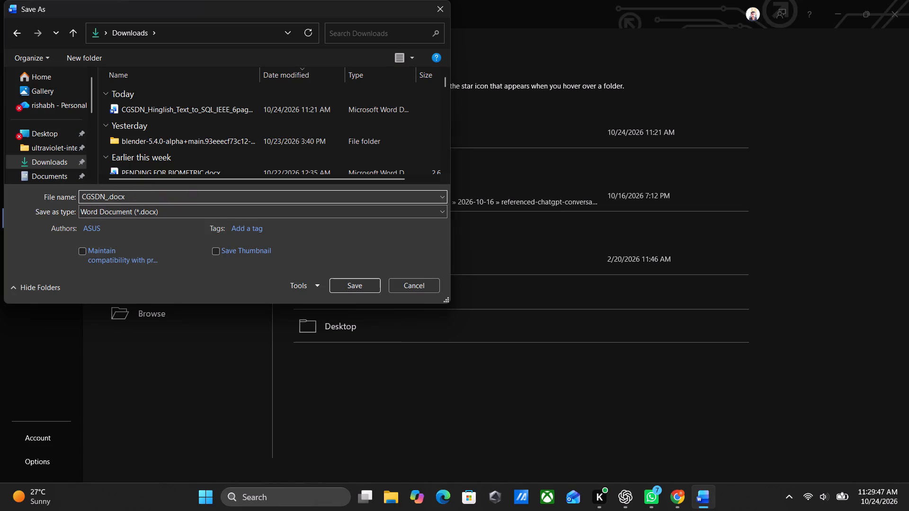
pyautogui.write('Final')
pyautogui.click(350, 285)
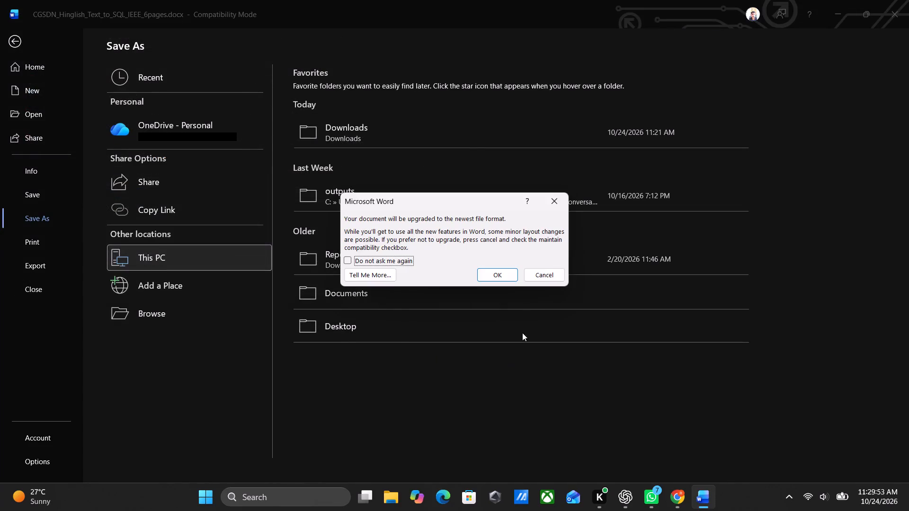
pyautogui.click(499, 269)
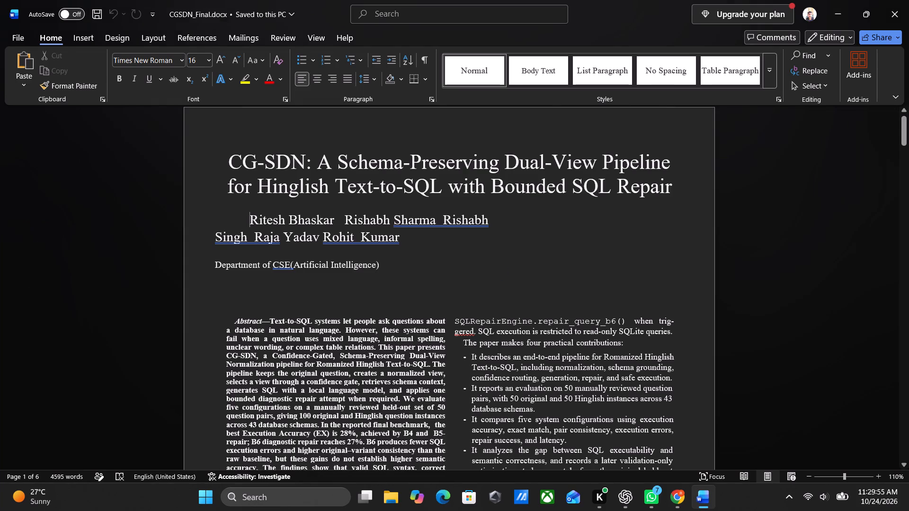
# Switch to File Explorer and open the Downloads folder.
pyautogui.click(391, 501)
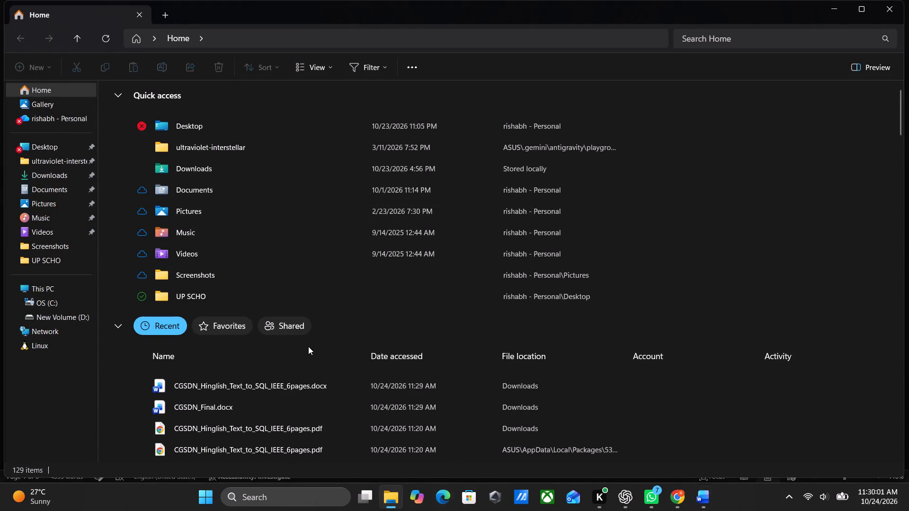
pyautogui.click(68, 172)
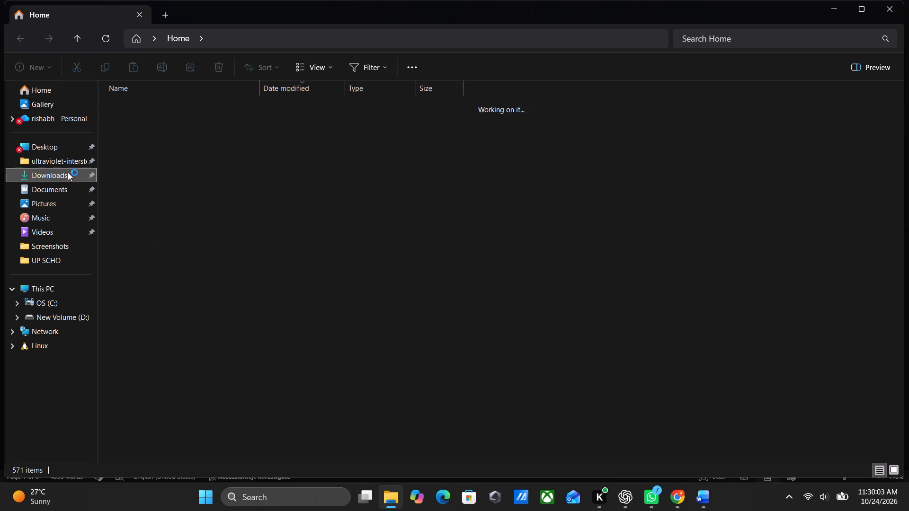
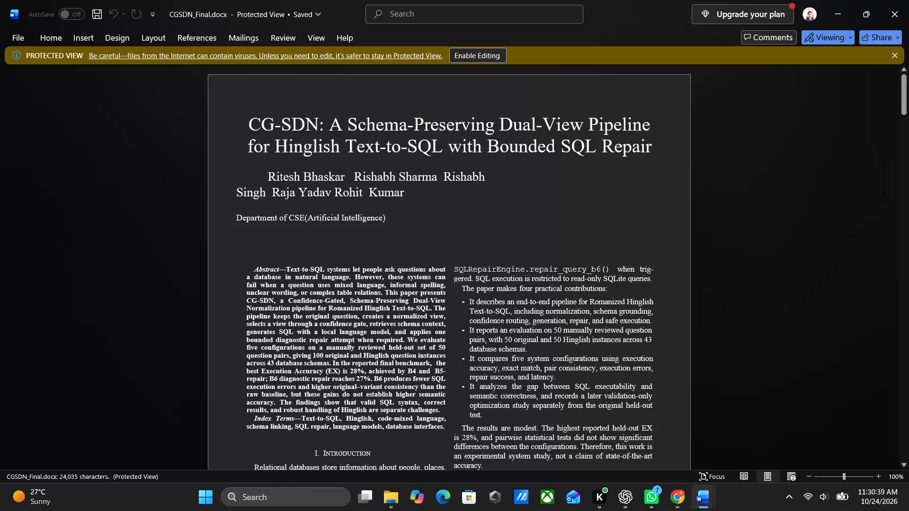
# Review the saved CGSDN_Final.docx from the title page through the processing flow figure, Table I and the Fig. 2 accuracy chart.
pyautogui.scroll(-1, 447, 288)
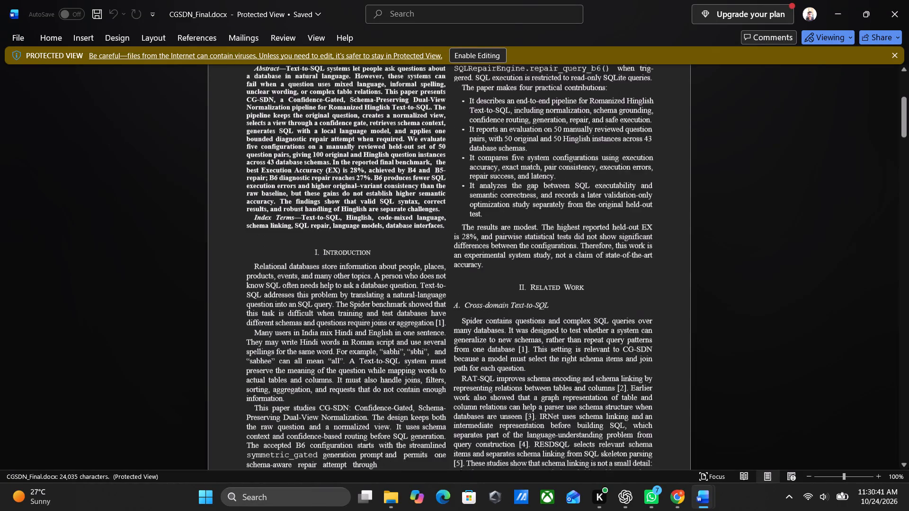
pyautogui.scroll(-3, 447, 288)
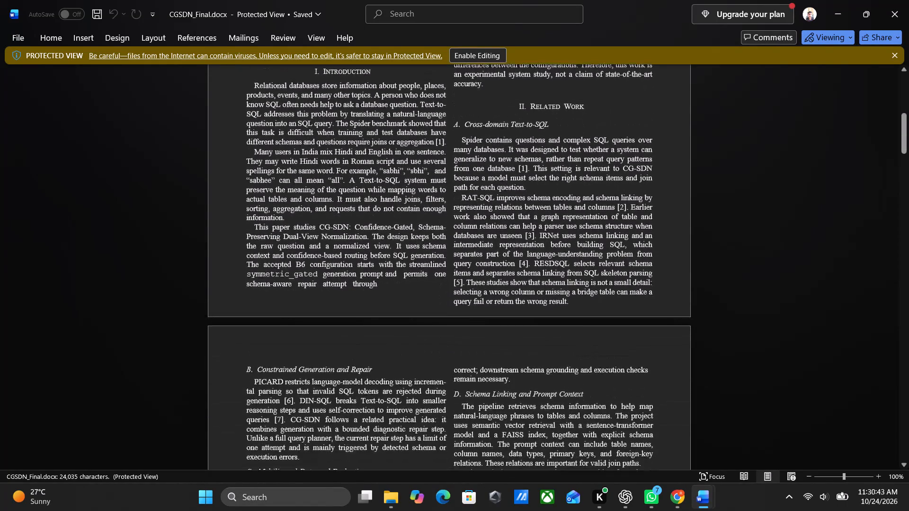
pyautogui.scroll(-6, 447, 288)
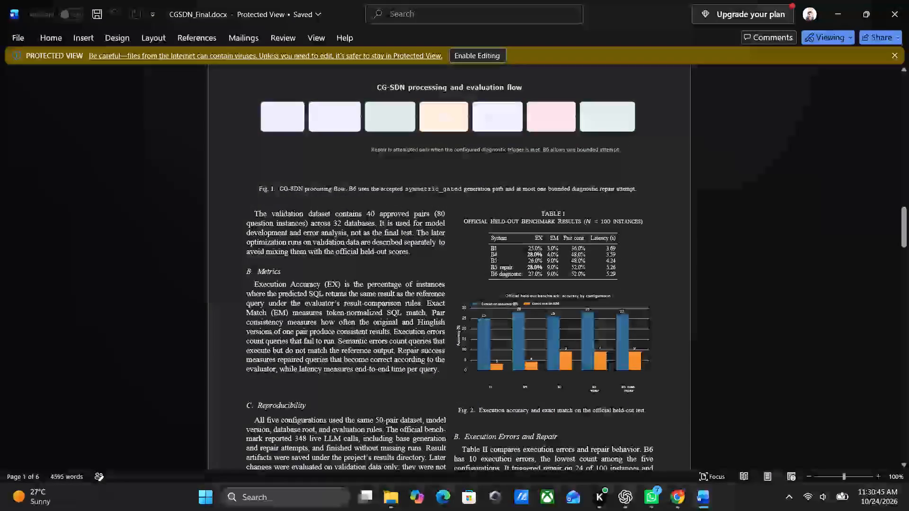
pyautogui.scroll(1, 447, 288)
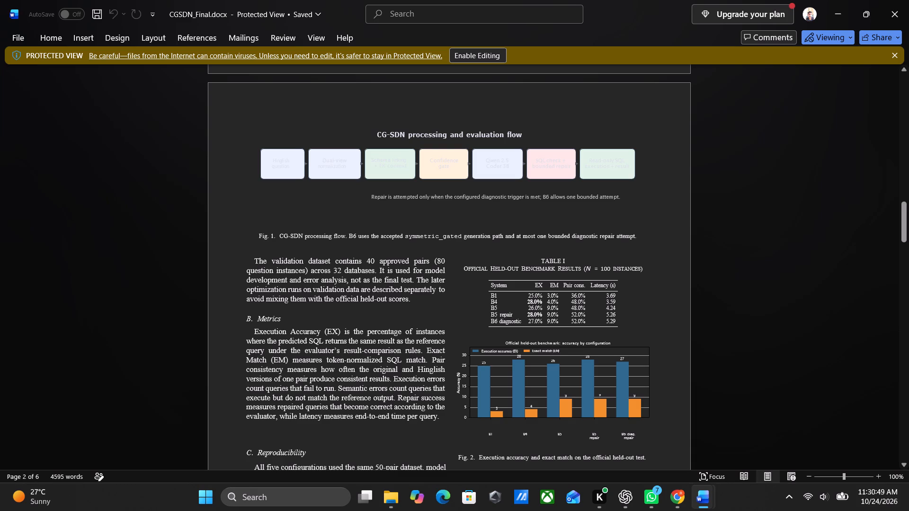
pyautogui.keyDown('ctrl'); pyautogui.scroll(1, 309, 153); pyautogui.keyUp('ctrl')
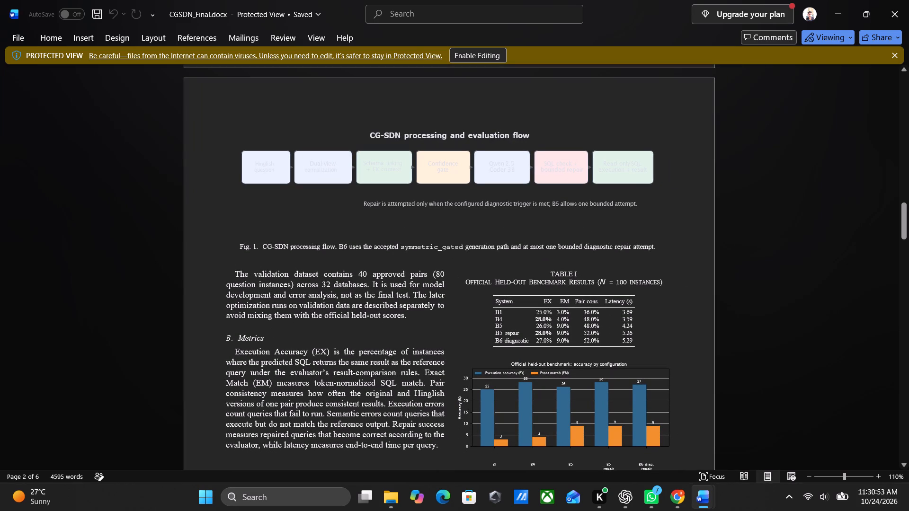
pyautogui.scroll(-1, 510, 257)
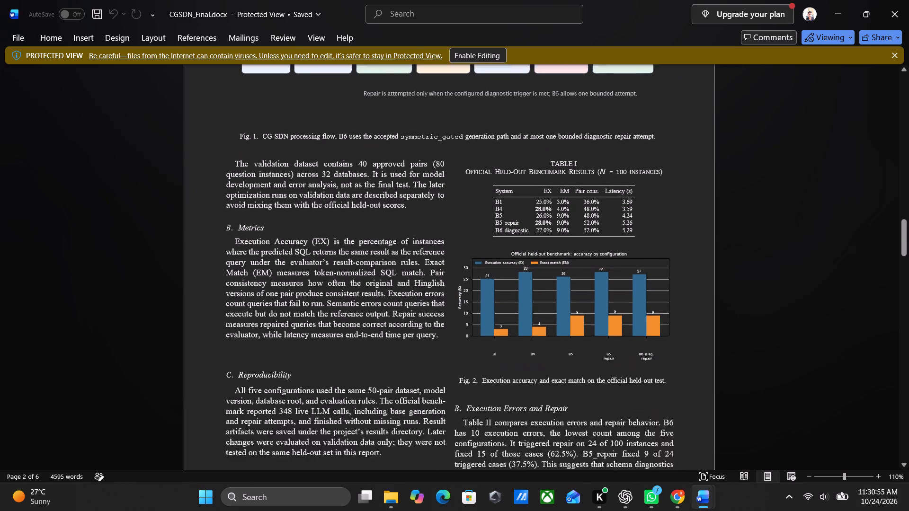
pyautogui.scroll(-1, 510, 257)
pyautogui.scroll(1, 510, 257)
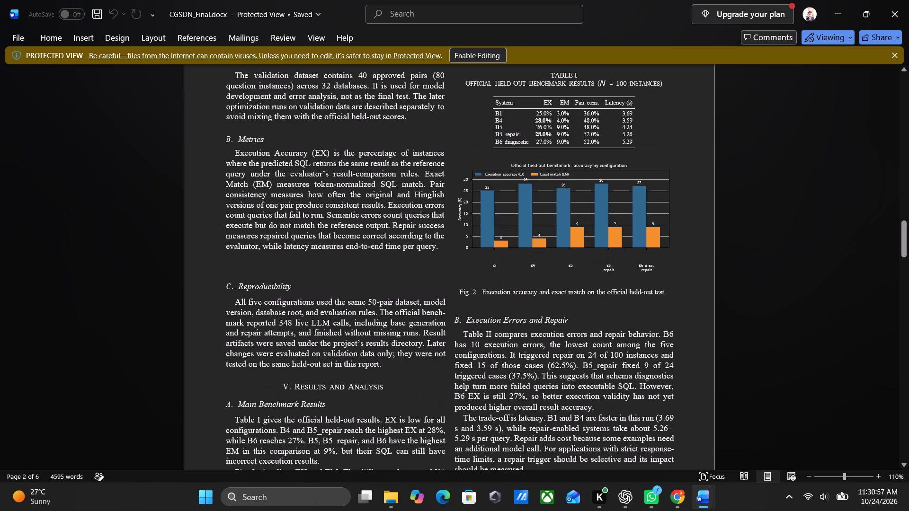
pyautogui.scroll(1, 509, 264)
pyautogui.keyDown('ctrl'); pyautogui.scroll(2, 508, 279); pyautogui.keyUp('ctrl')
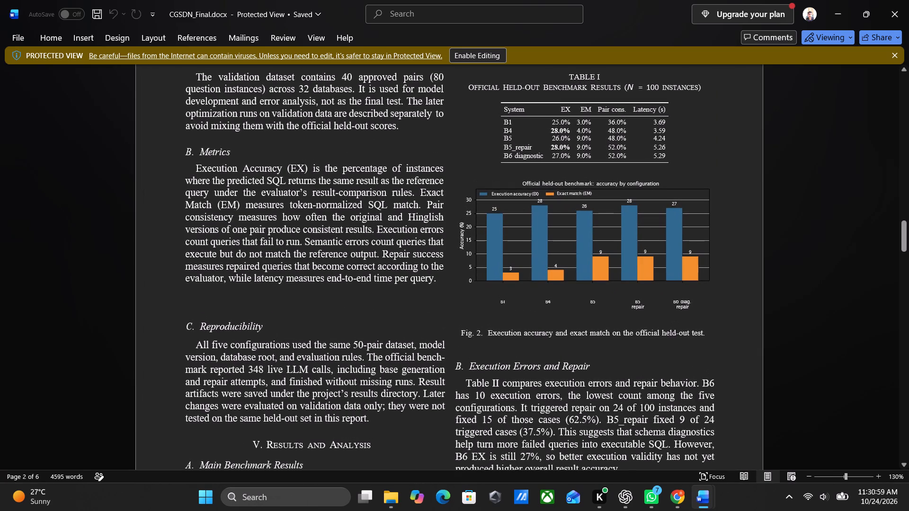
# Examine the layout of the remaining tables, charts, conclusion and references, and recheck the paper from its title to the benchmark results.
pyautogui.keyDown('ctrl'); pyautogui.scroll(-4, 508, 279); pyautogui.keyUp('ctrl')
pyautogui.scroll(-1, 508, 279)
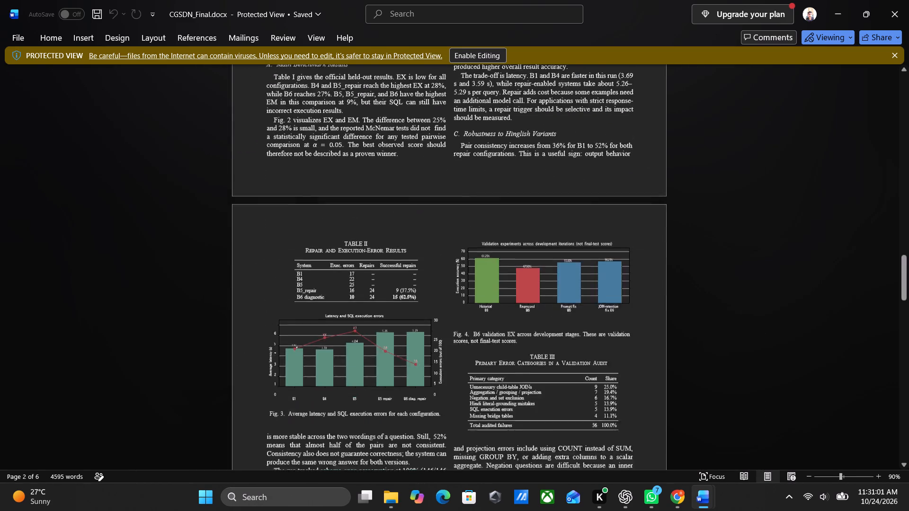
pyautogui.scroll(-2, 508, 279)
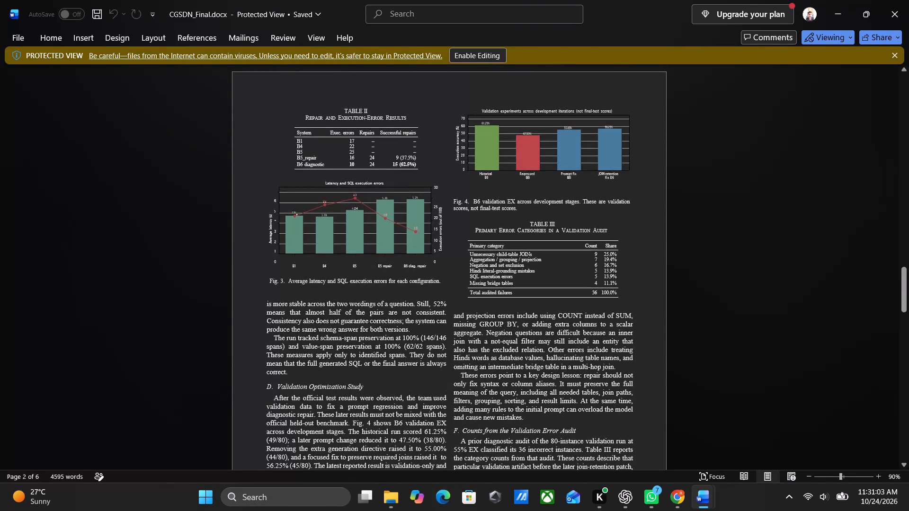
pyautogui.scroll(-1, 508, 279)
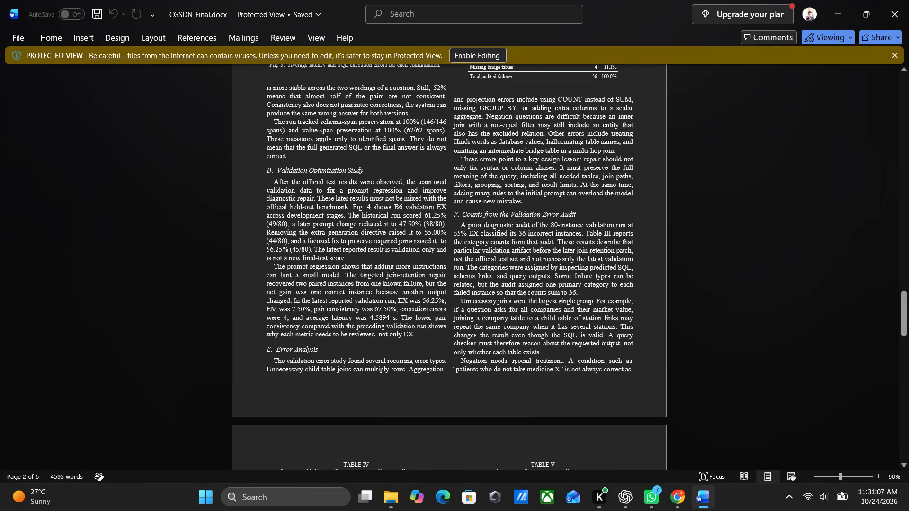
pyautogui.scroll(1, 508, 279)
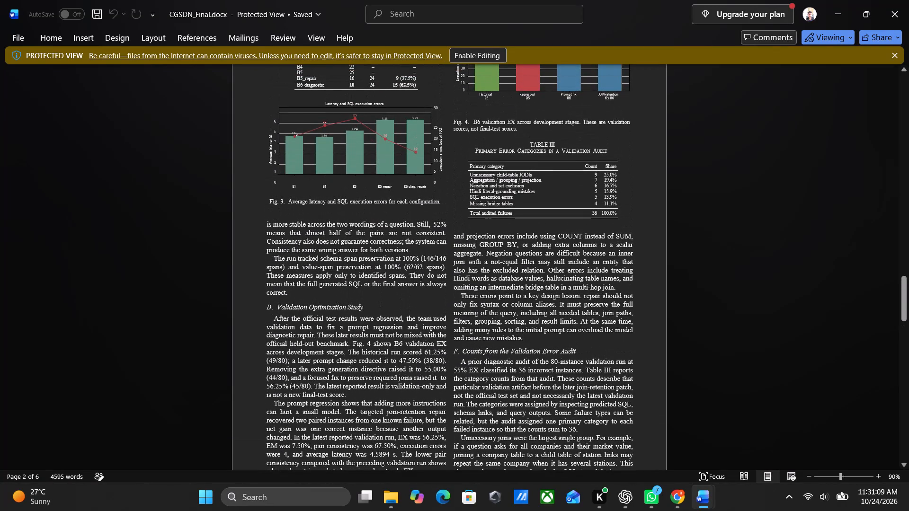
pyautogui.scroll(1, 508, 279)
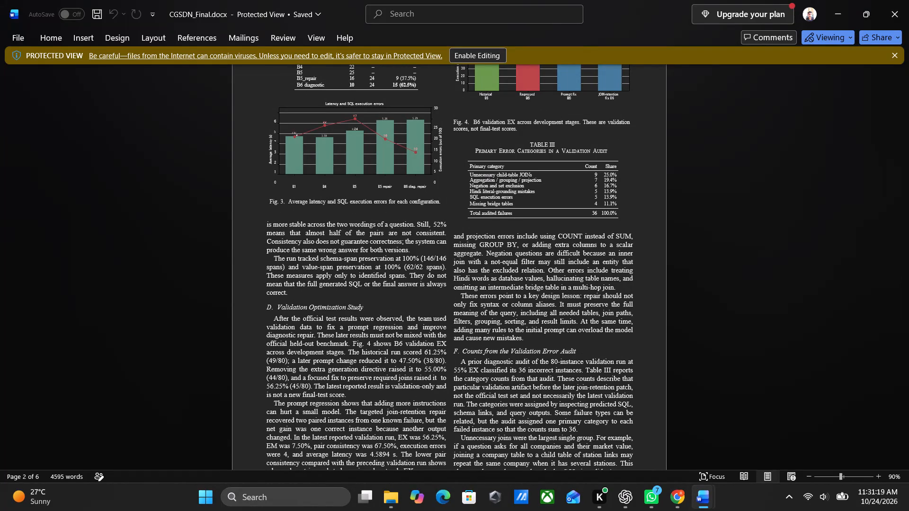
pyautogui.scroll(-2, 521, 229)
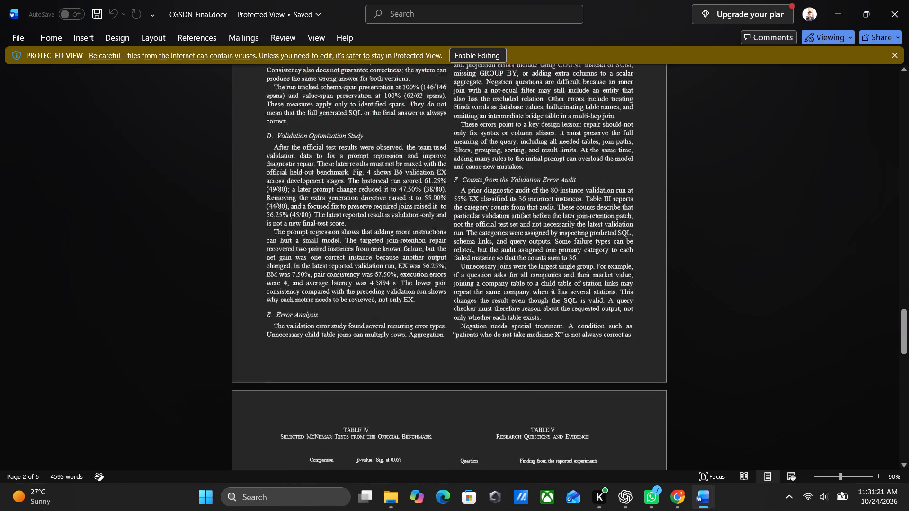
pyautogui.scroll(-10, 521, 229)
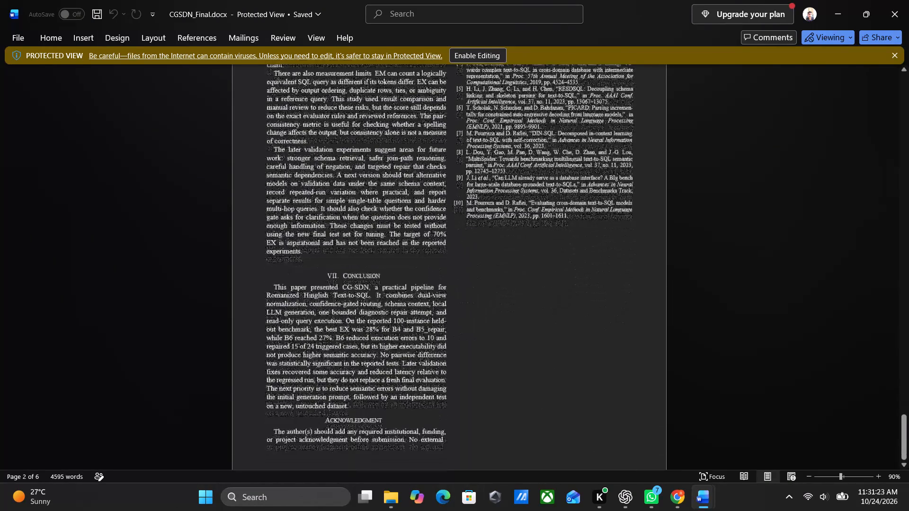
pyautogui.scroll(-4, 521, 229)
pyautogui.scroll(20, 521, 229)
pyautogui.scroll(2, 521, 229)
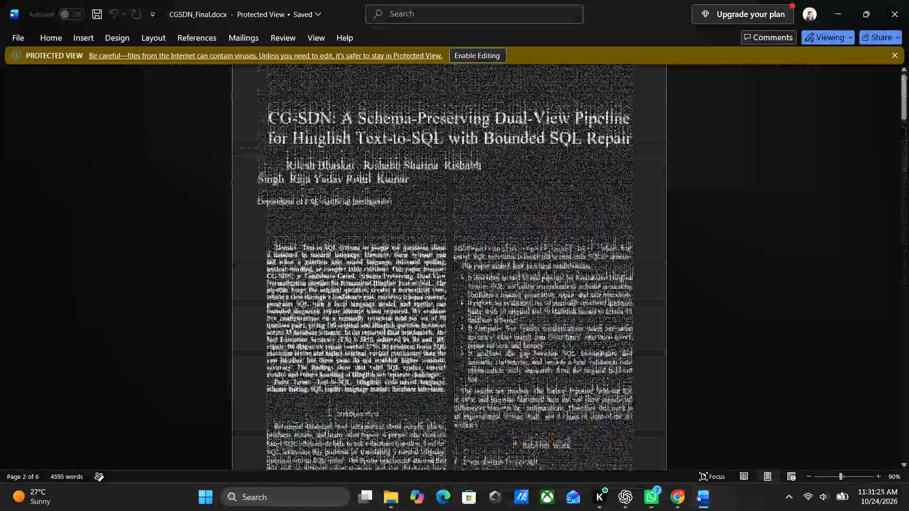
pyautogui.scroll(5, 521, 229)
pyautogui.scroll(-6, 521, 229)
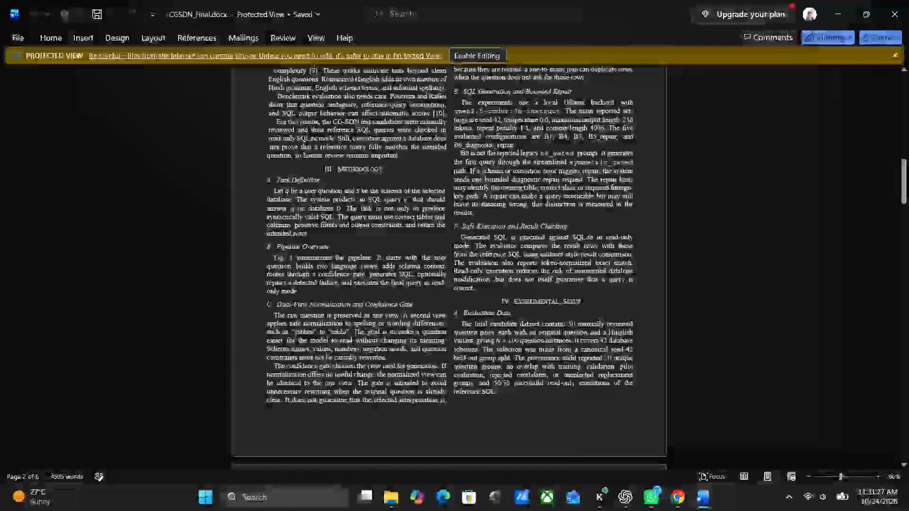
pyautogui.scroll(-4, 521, 229)
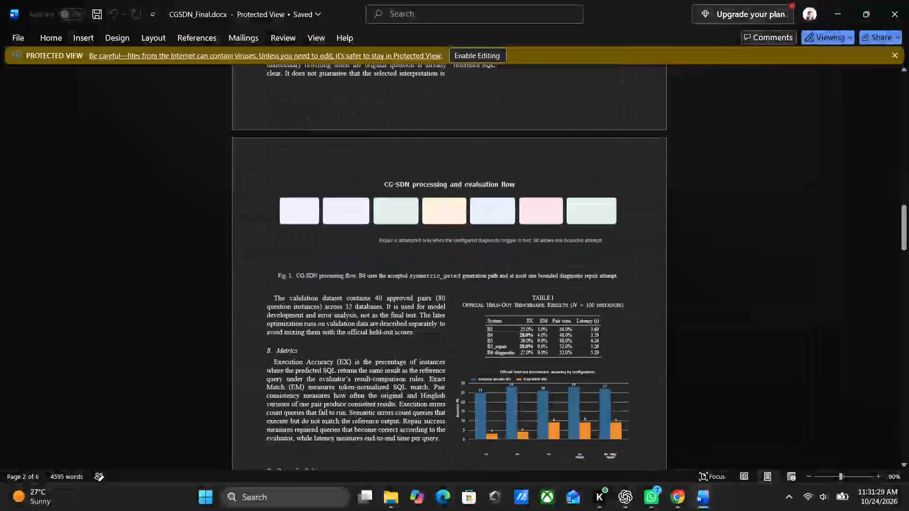
pyautogui.scroll(-1, 521, 229)
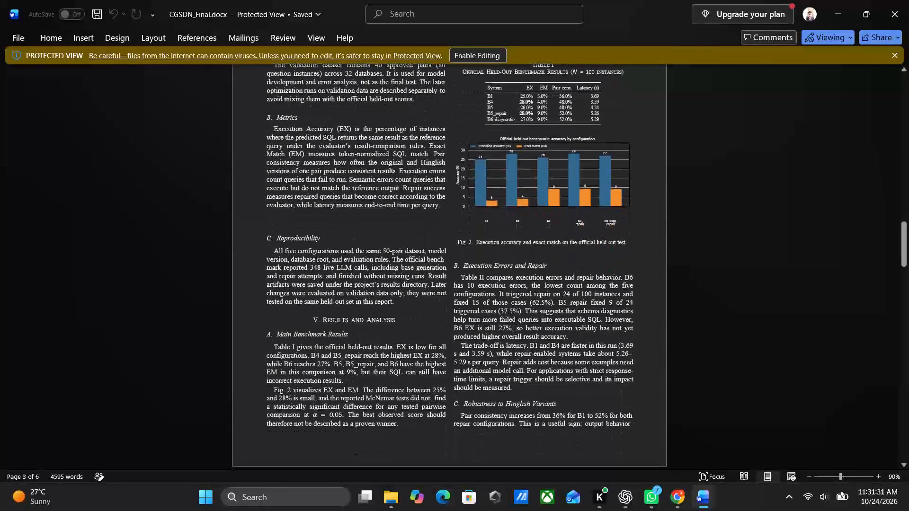
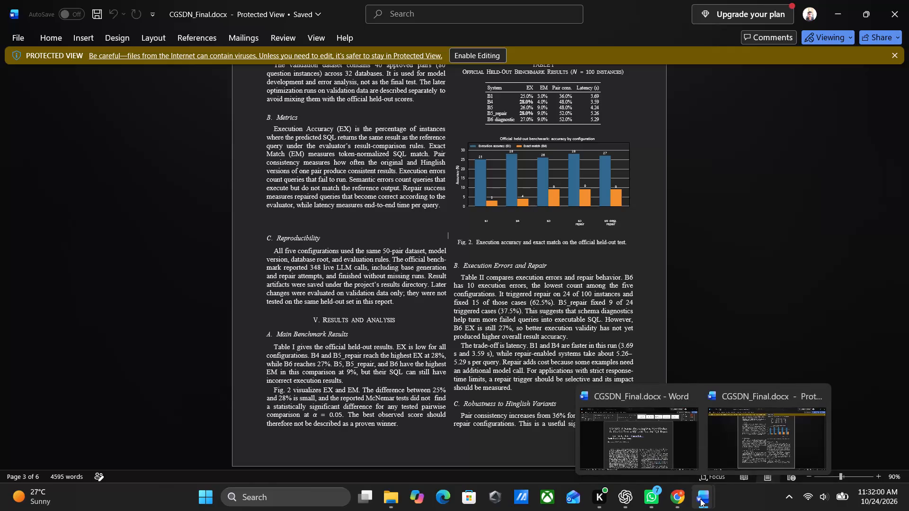
# Look over the protected copy's first page, and switch to the editable CGSDN_Final.docx window.
pyautogui.click(746, 431)
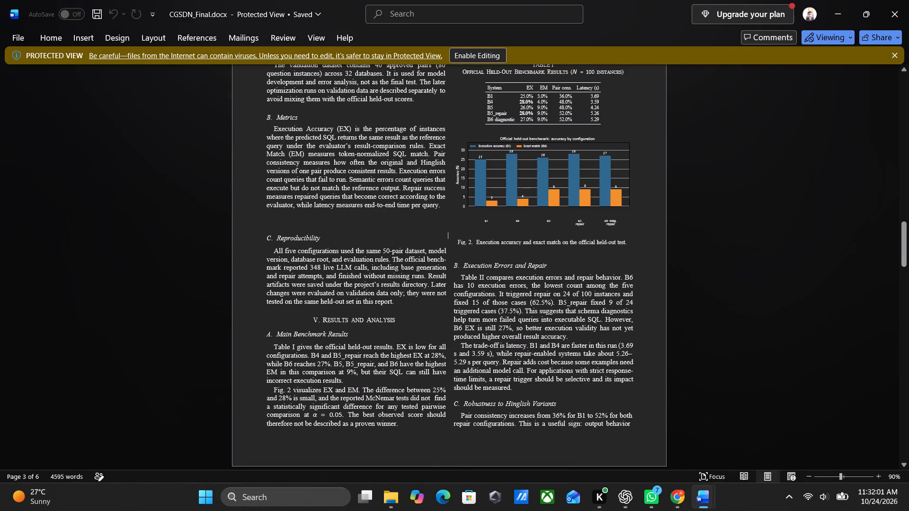
pyautogui.scroll(20, 432, 332)
pyautogui.scroll(14, 432, 332)
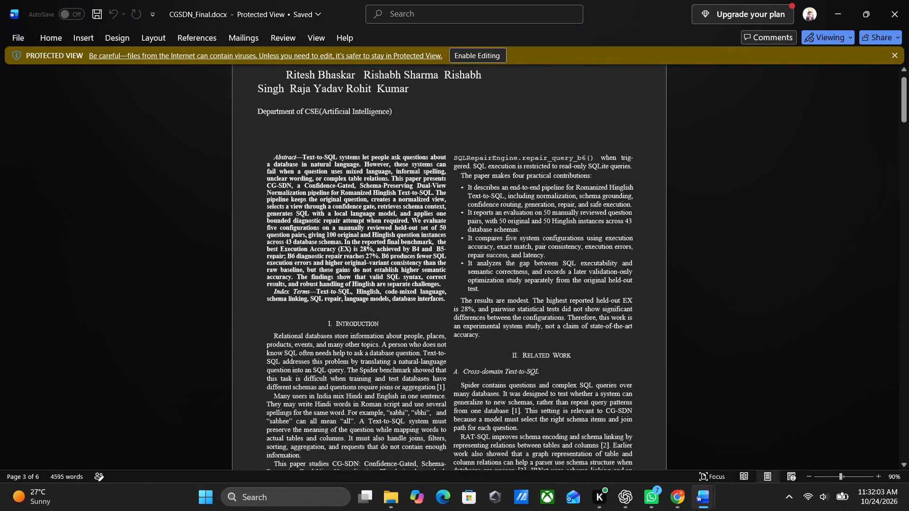
pyautogui.scroll(12, 432, 332)
pyautogui.click(432, 332)
pyautogui.scroll(9, 432, 332)
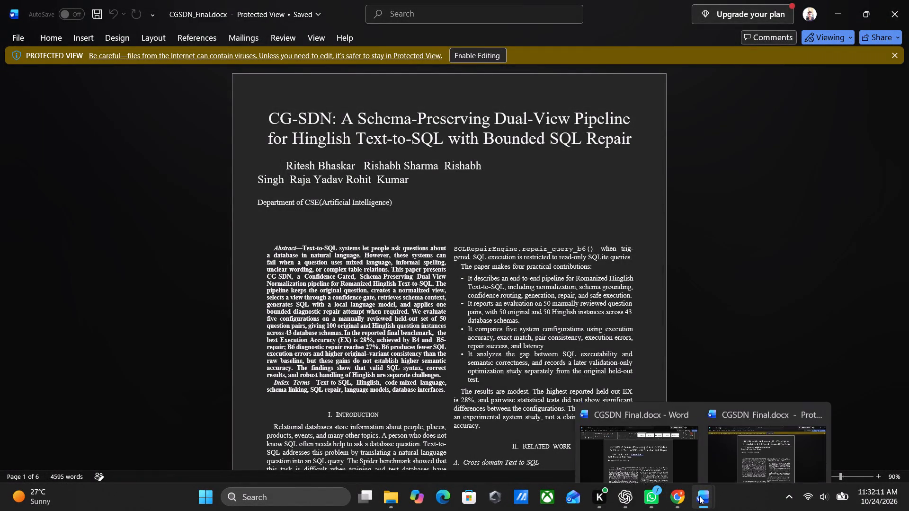
pyautogui.click(660, 456)
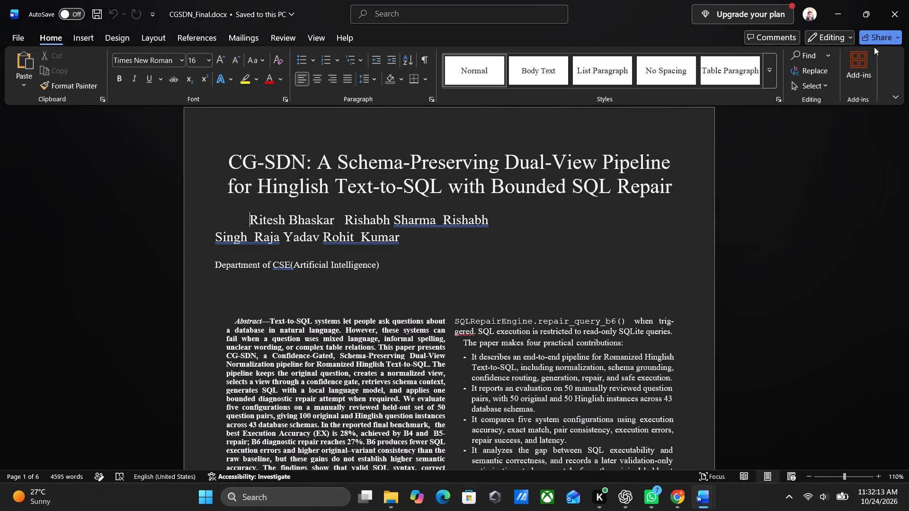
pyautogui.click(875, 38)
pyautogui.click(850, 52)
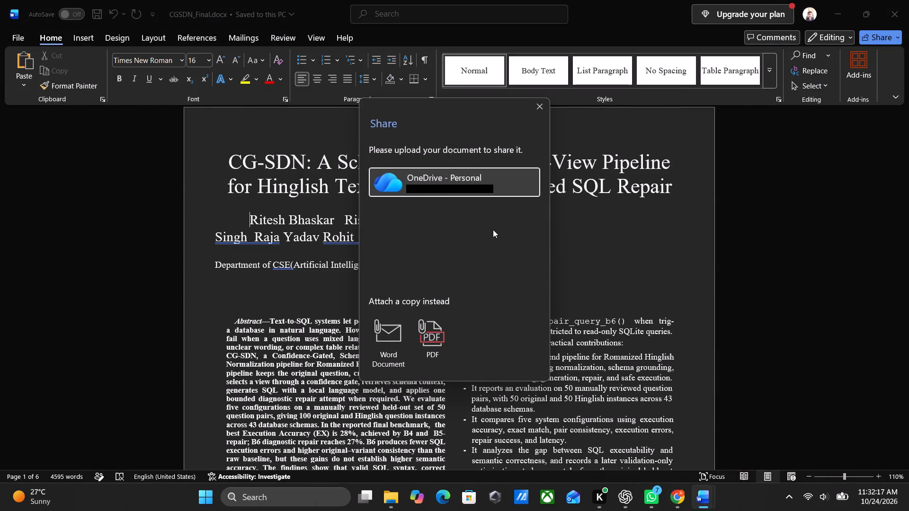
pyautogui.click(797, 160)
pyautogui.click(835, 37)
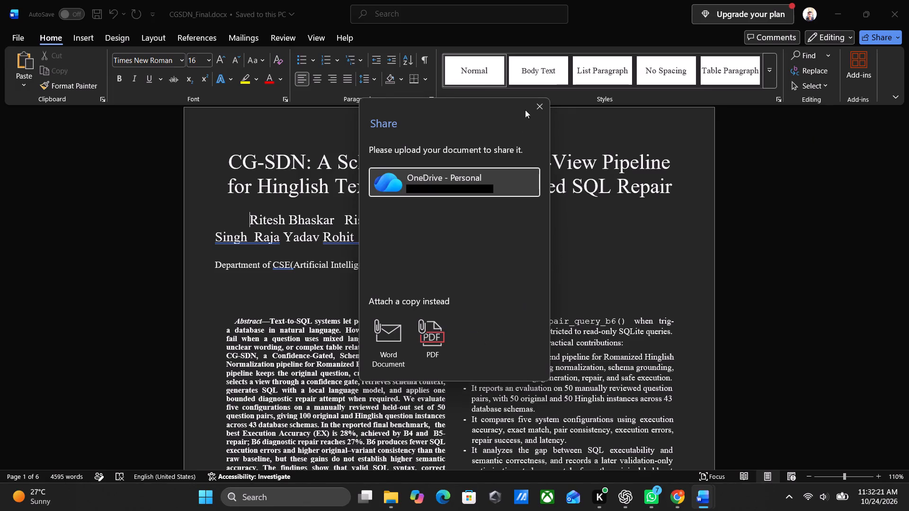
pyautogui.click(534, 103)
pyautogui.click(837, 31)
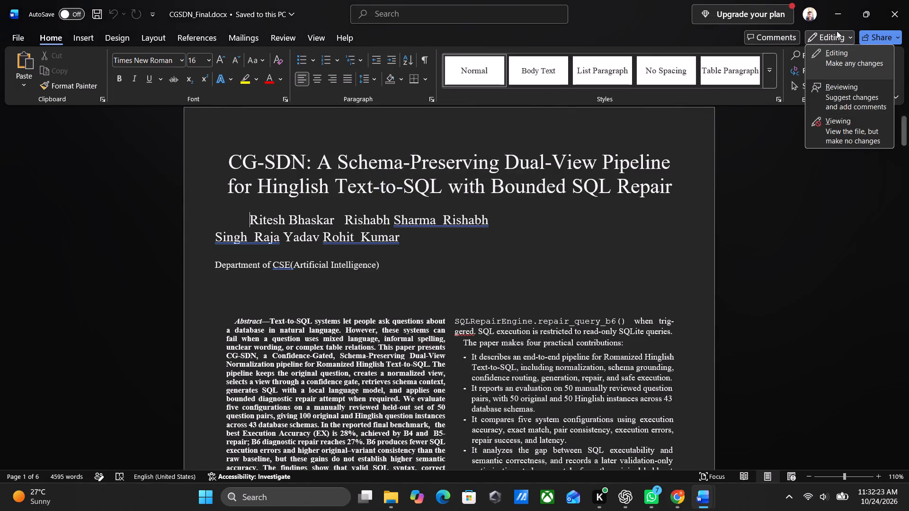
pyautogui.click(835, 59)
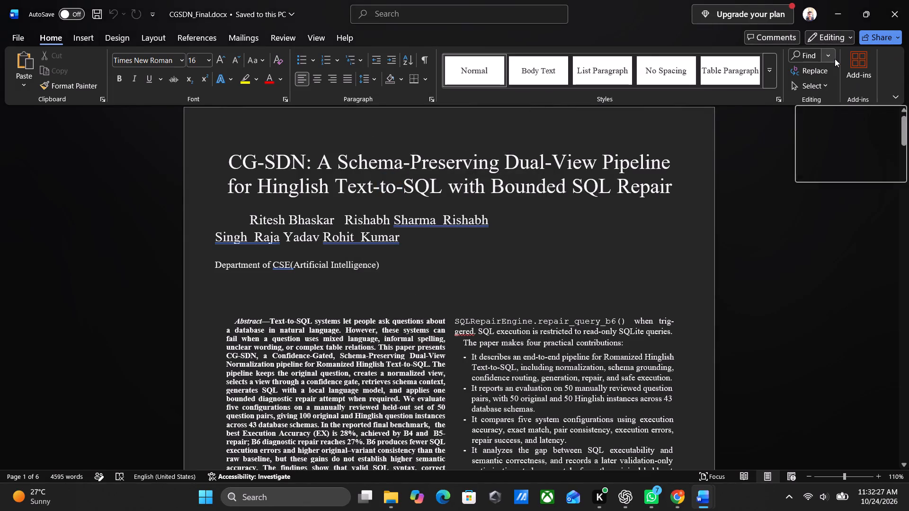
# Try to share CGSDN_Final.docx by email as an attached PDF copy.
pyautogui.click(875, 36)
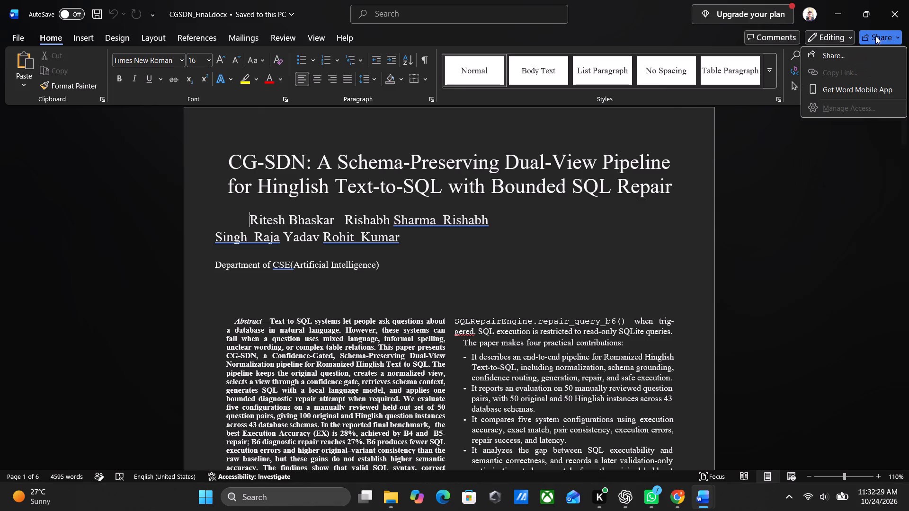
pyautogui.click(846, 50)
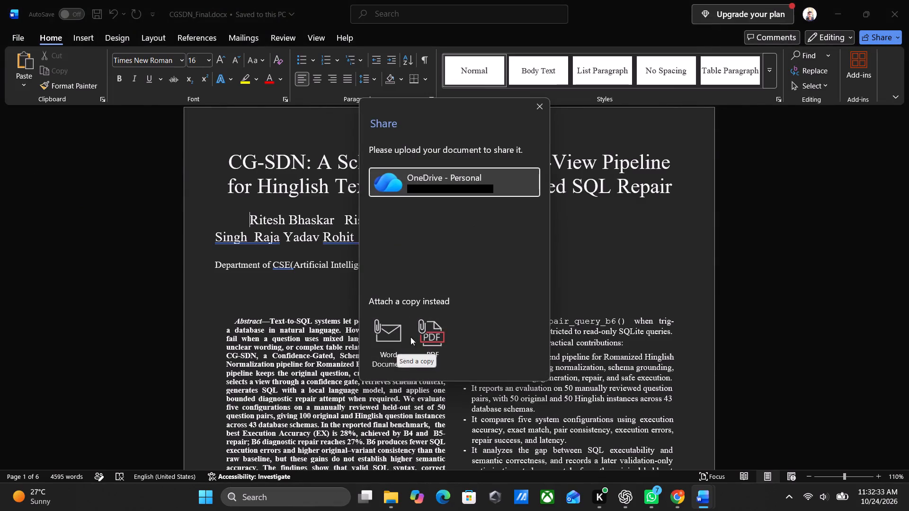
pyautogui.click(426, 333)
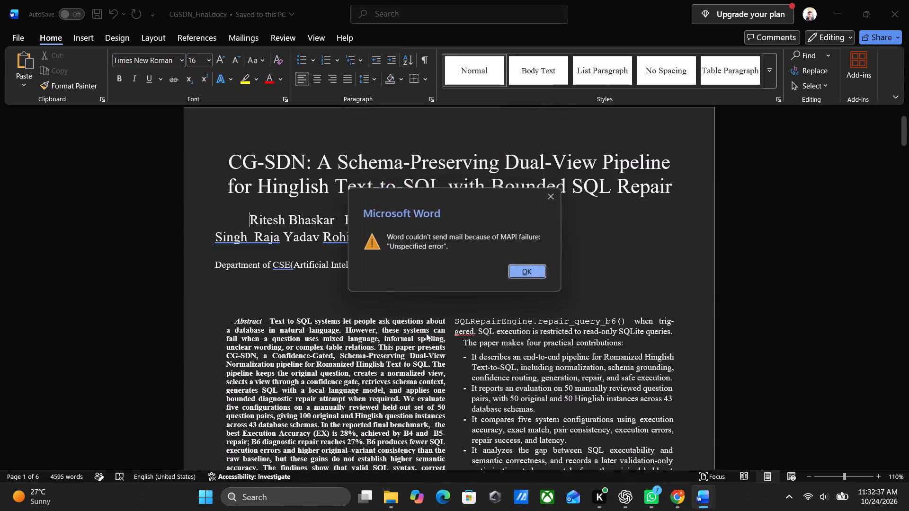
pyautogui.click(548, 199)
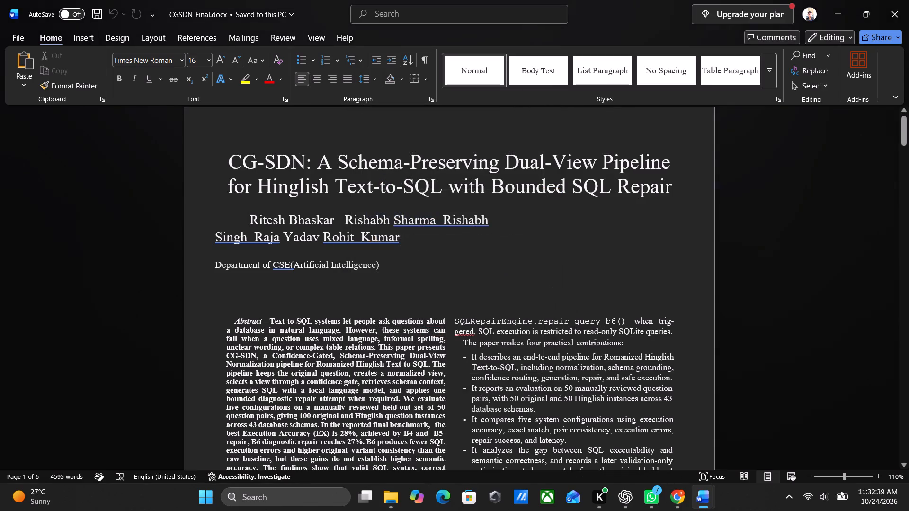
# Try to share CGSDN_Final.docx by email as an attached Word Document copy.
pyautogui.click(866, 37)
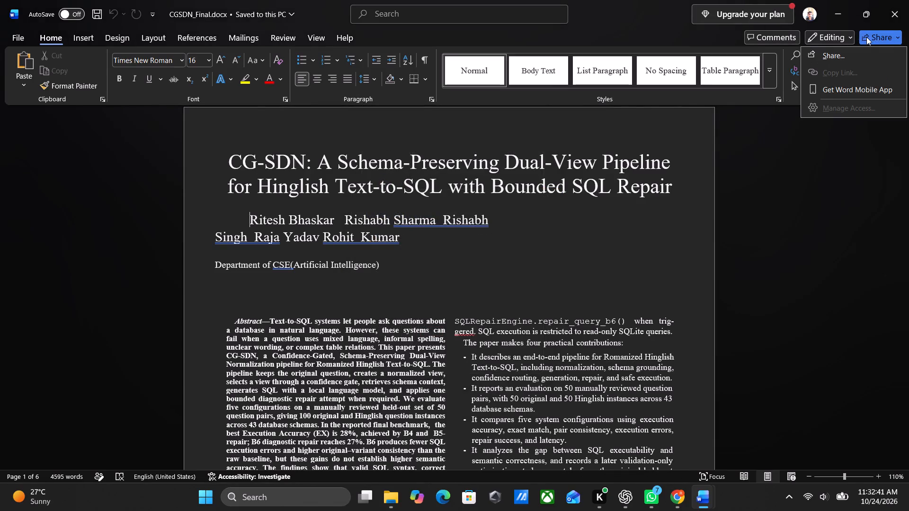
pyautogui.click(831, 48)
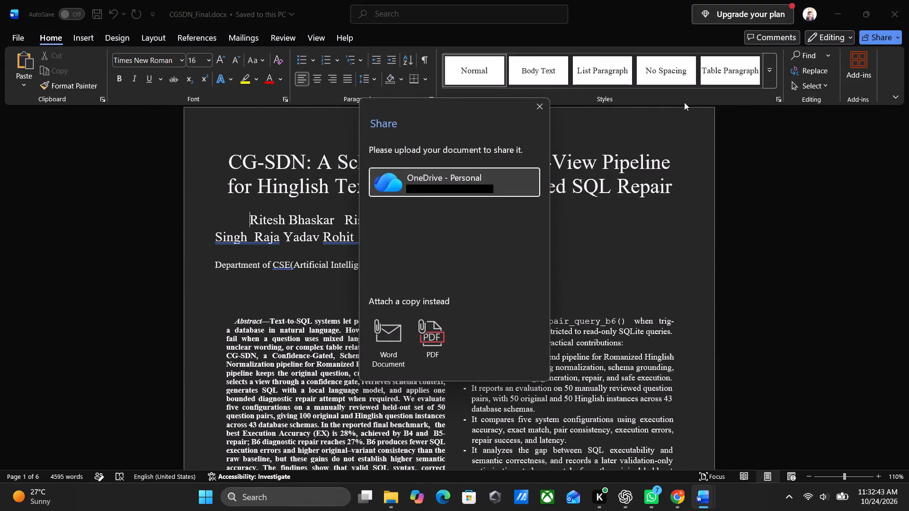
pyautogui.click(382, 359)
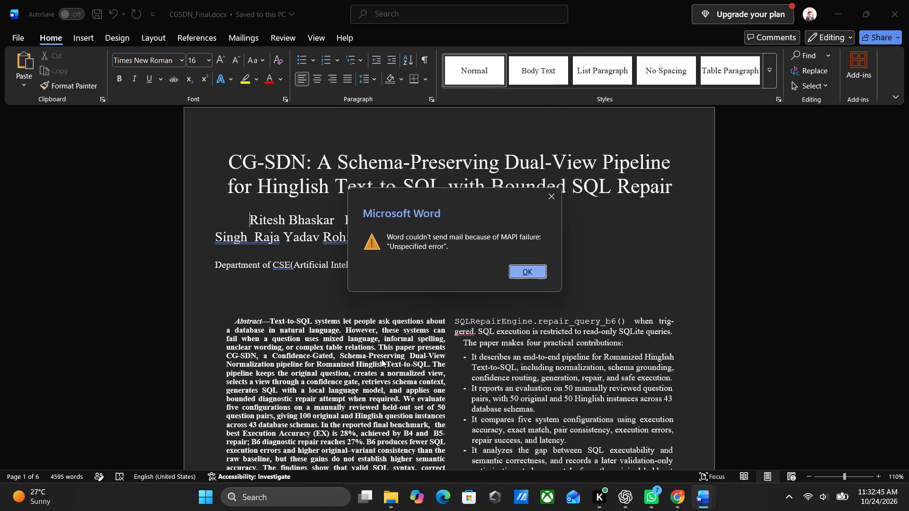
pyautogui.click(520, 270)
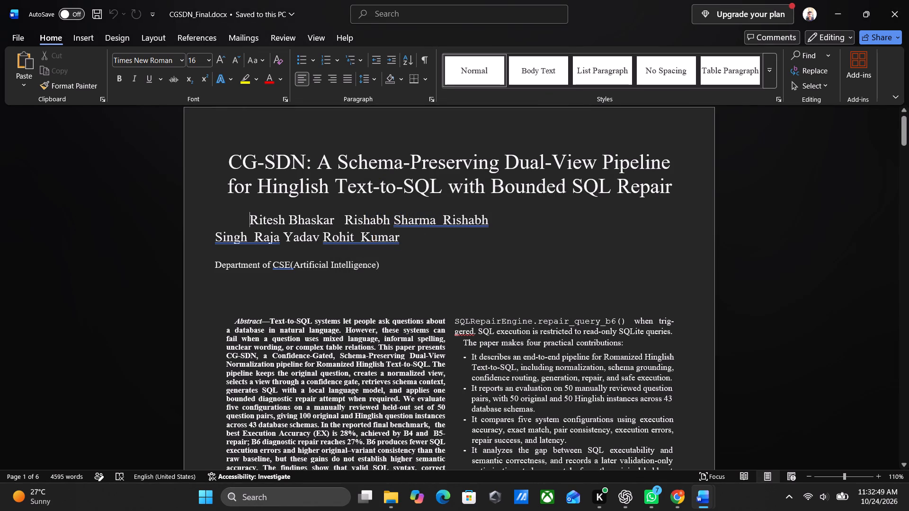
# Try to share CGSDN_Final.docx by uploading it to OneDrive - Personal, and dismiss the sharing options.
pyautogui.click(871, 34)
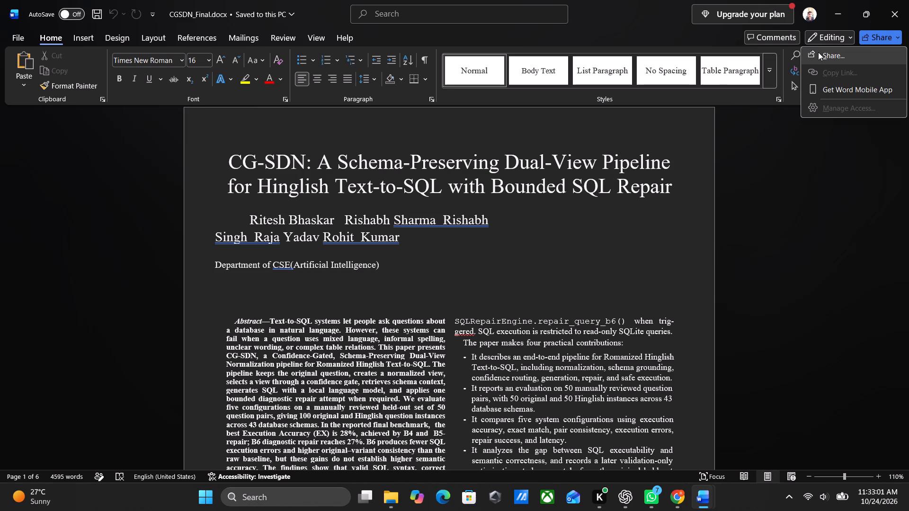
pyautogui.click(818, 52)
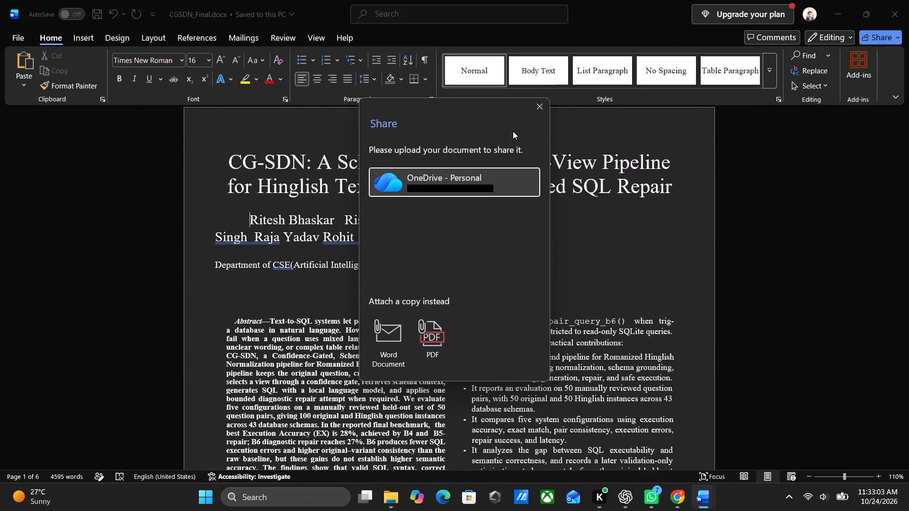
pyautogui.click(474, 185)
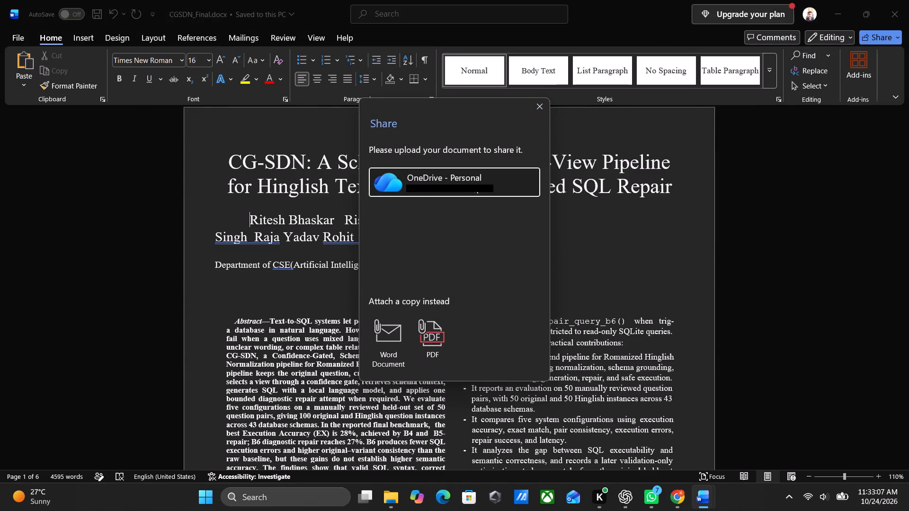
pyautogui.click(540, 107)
# Create and copy a sharing link for CGSDN_Final.docx that works for Anyone with Can edit permission.
pyautogui.click(836, 37)
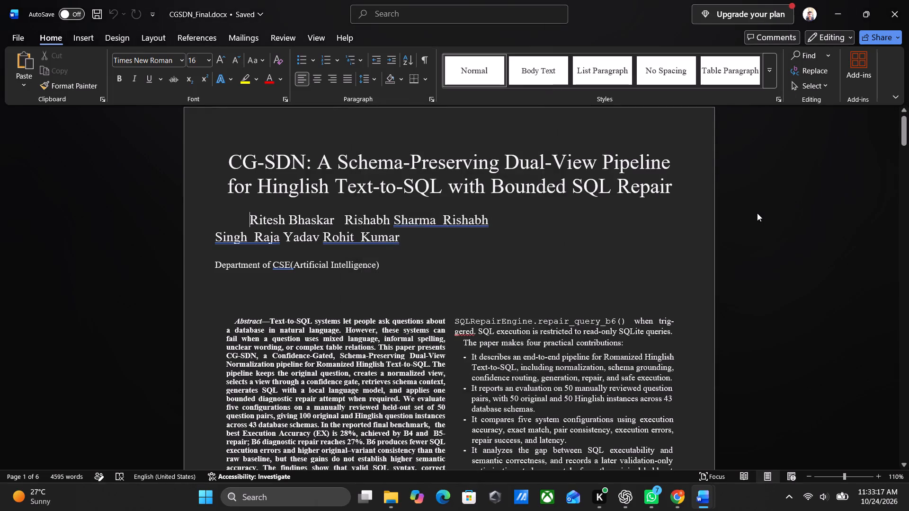
pyautogui.click(868, 40)
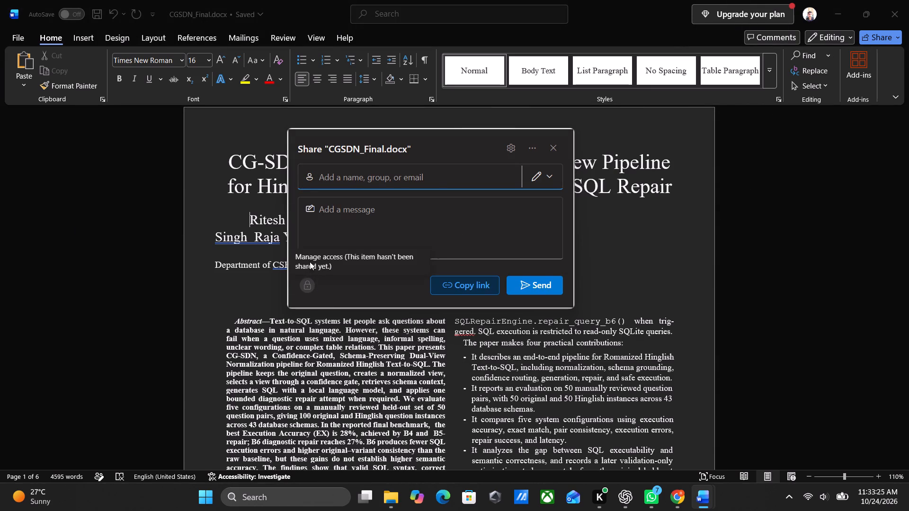
pyautogui.click(334, 263)
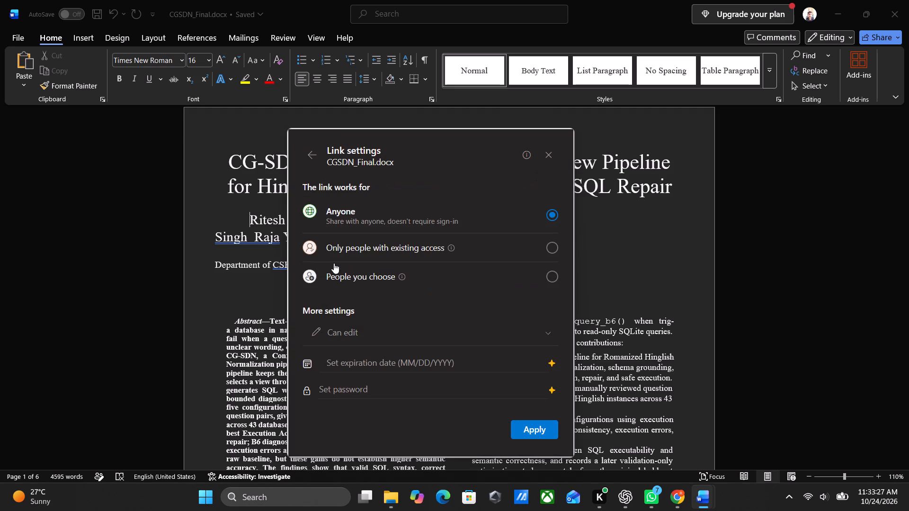
pyautogui.click(464, 216)
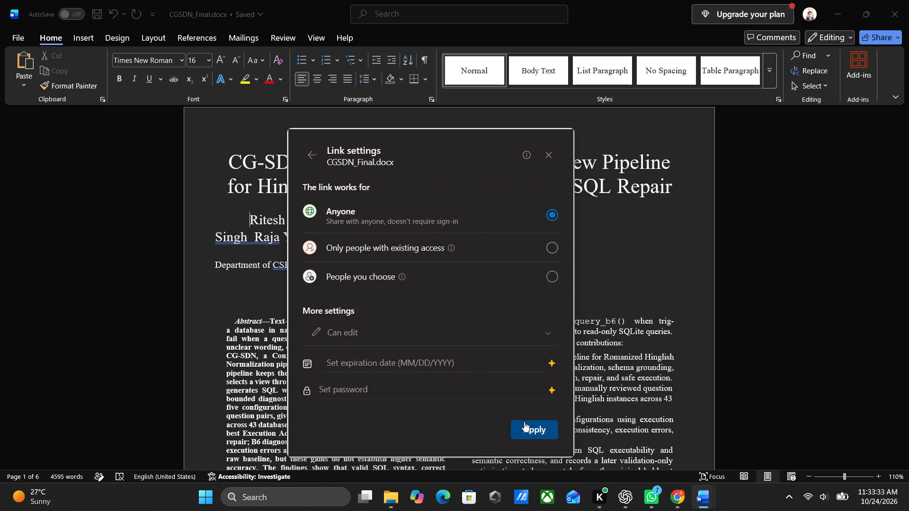
pyautogui.click(527, 425)
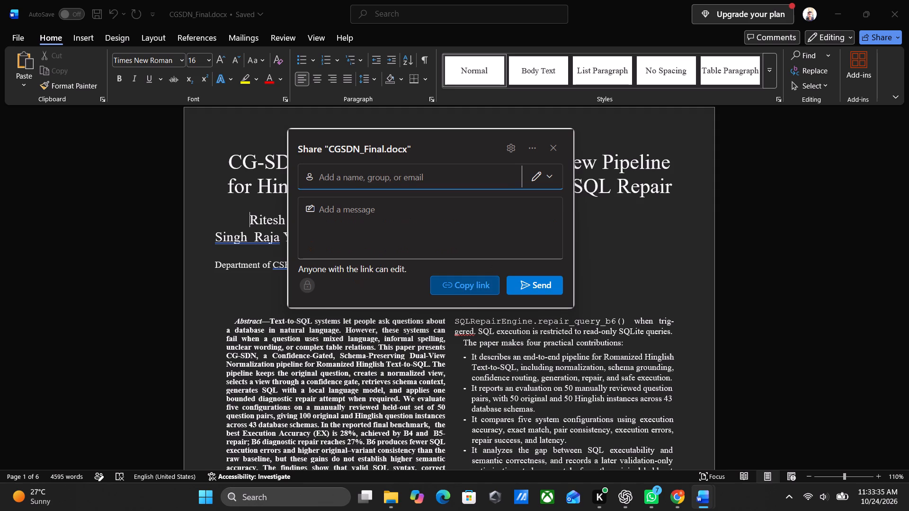
pyautogui.click(462, 285)
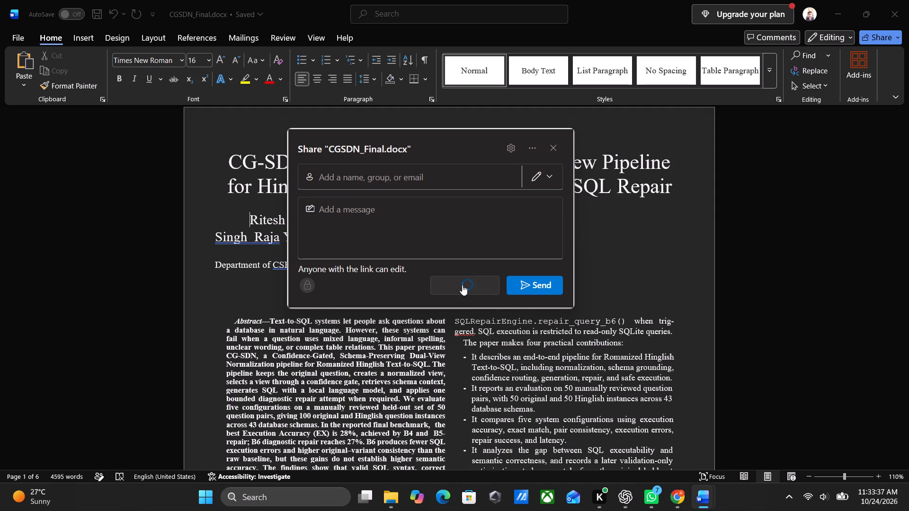